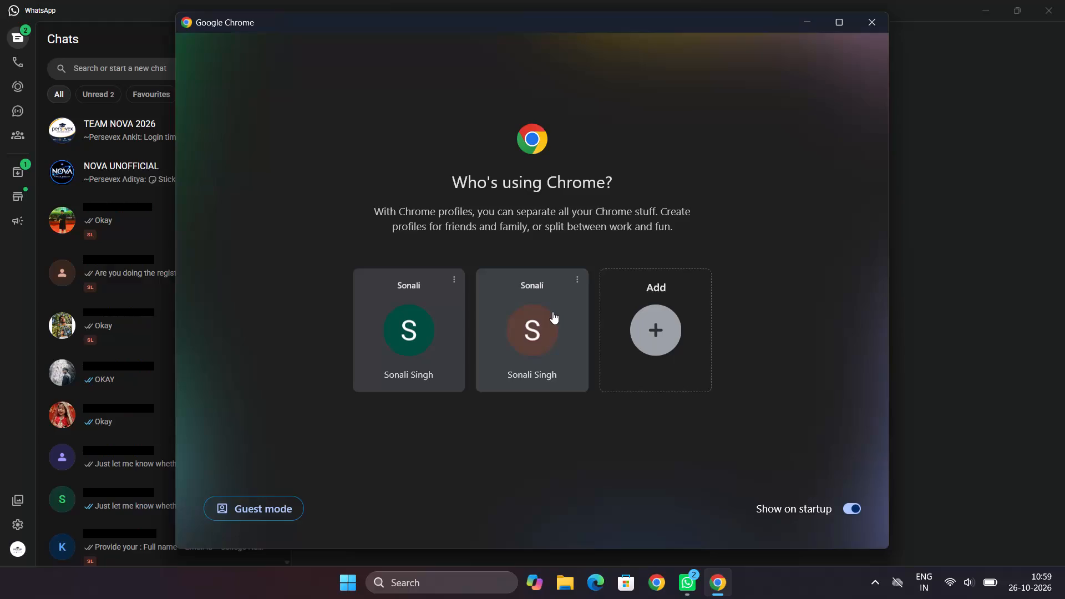
Open a browser window with the second existing Chrome profile, the one with the brown avatar.
click(552, 312)
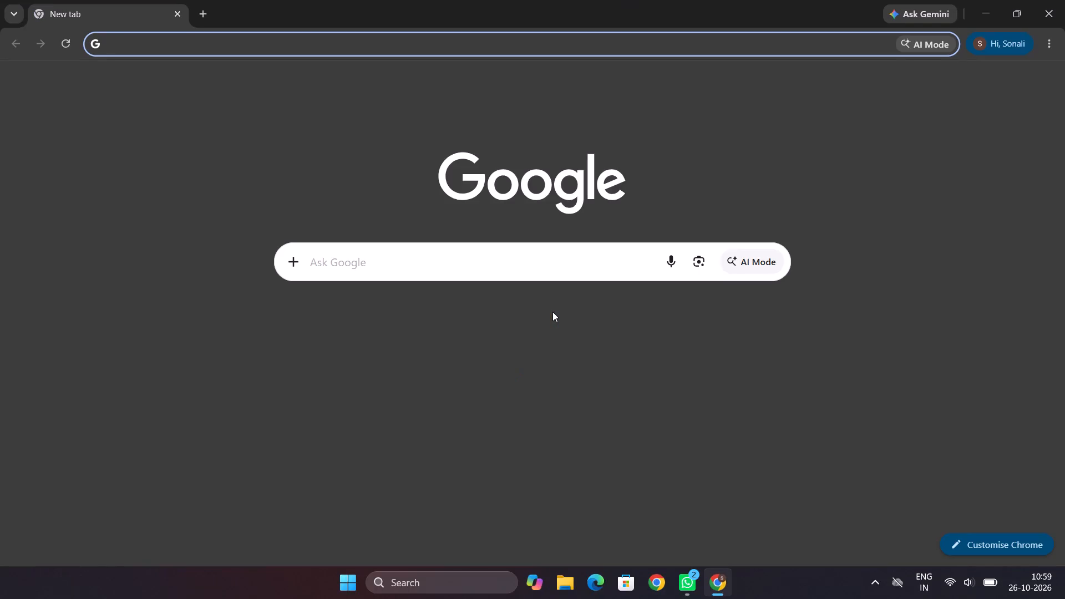
Open the list of Google apps from the new tab page.
drag(794, 133, 955, 102)
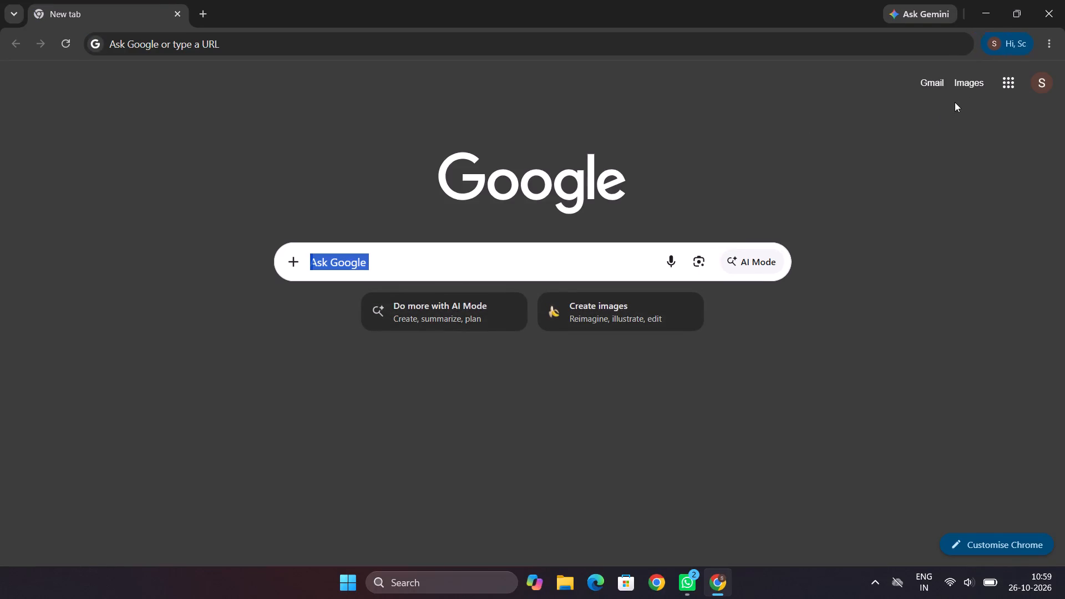
drag(955, 102, 1010, 85)
click(1010, 85)
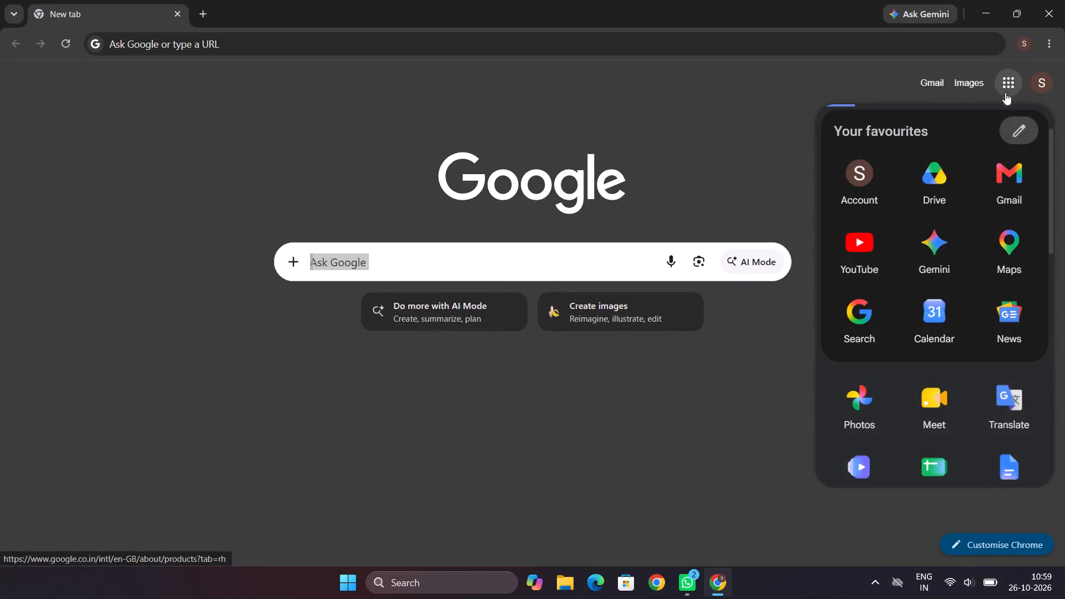
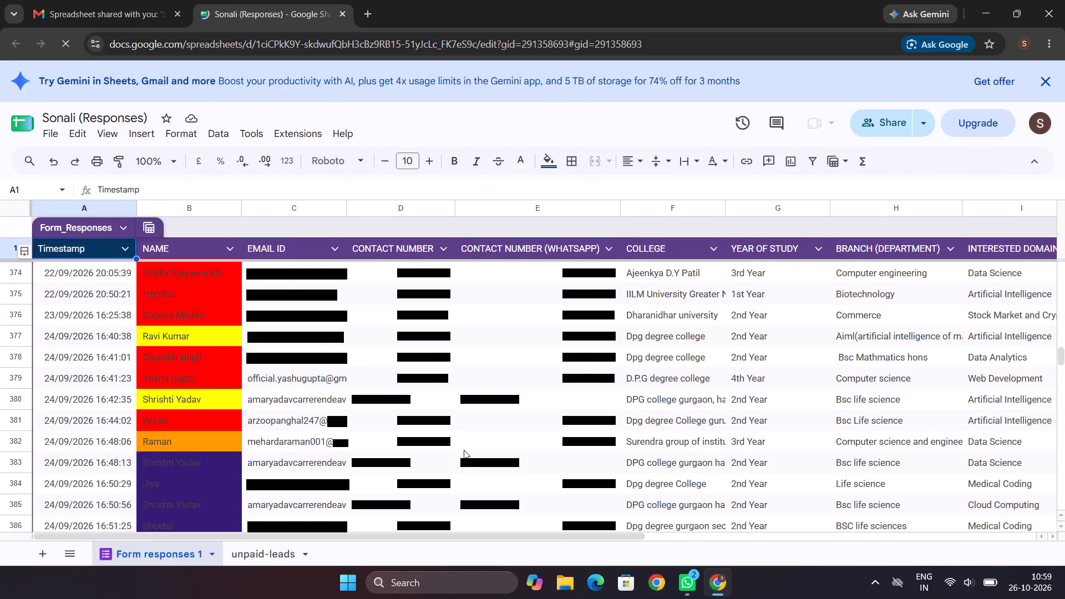
Go to the most recent entries at the end of the Form responses 1 sheet.
scroll(464, 450, down, 16)
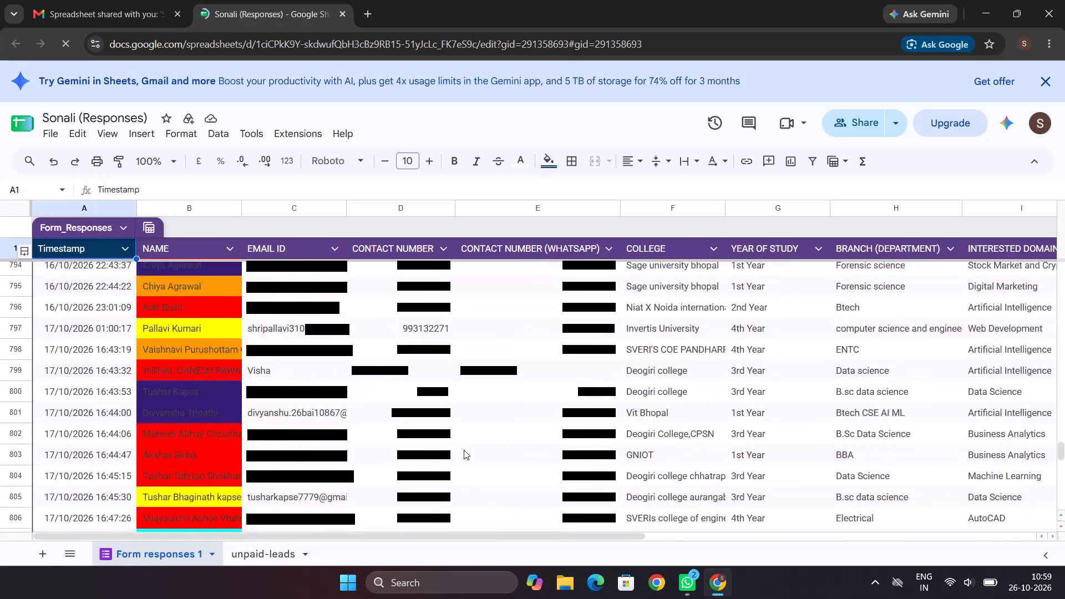
scroll(464, 450, down, 6)
scroll(464, 450, up, 1)
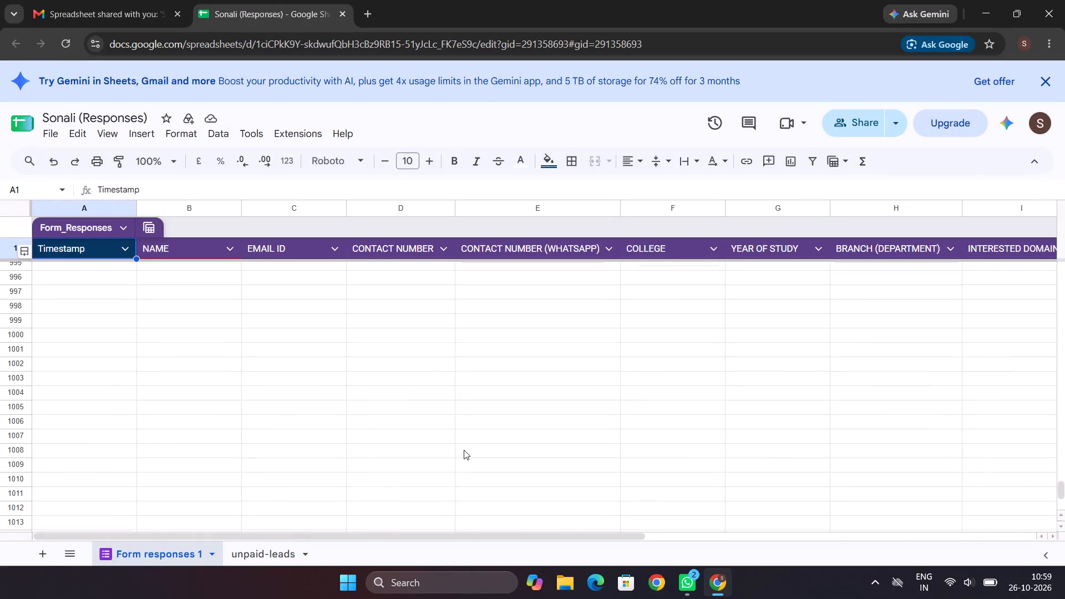
scroll(464, 450, up, 4)
scroll(464, 450, down, 1)
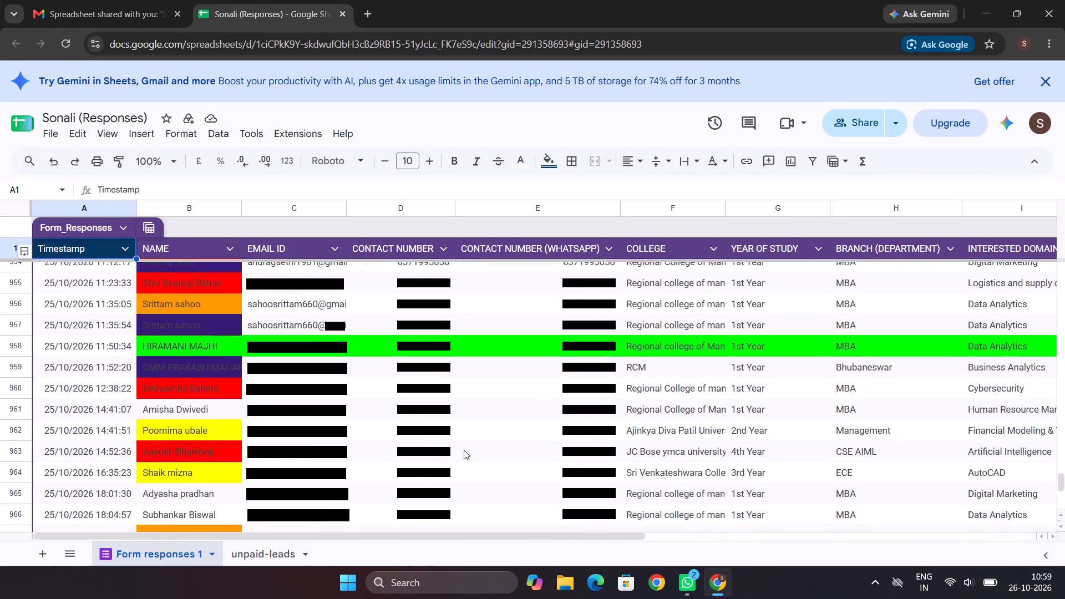
scroll(464, 450, down, 2)
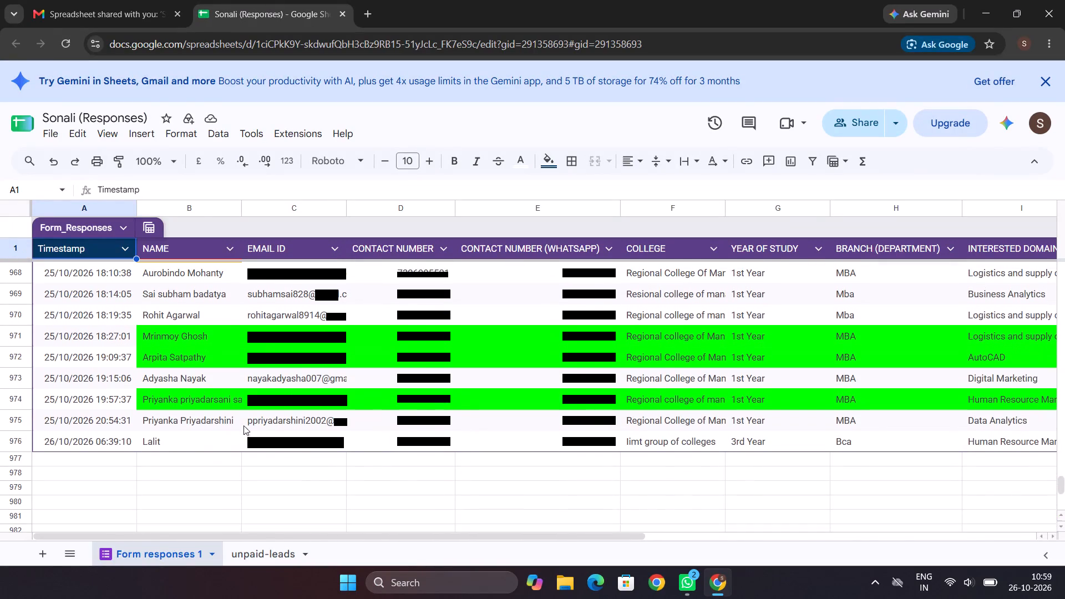
Review the colour-coded lead entries from 23 to 25 October and return to the newest responses.
scroll(325, 331, up, 3)
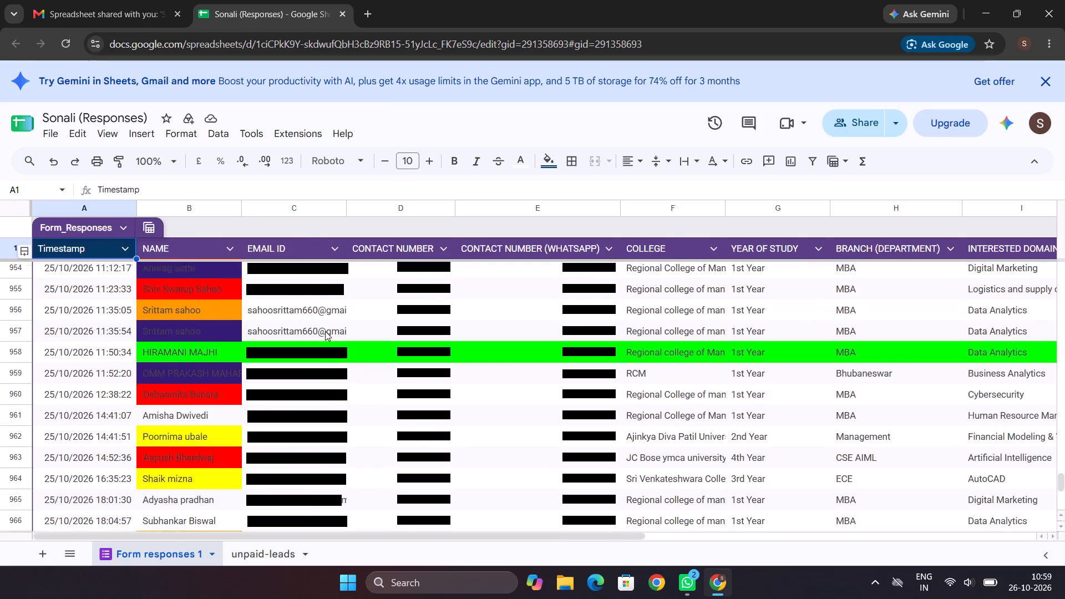
scroll(325, 331, up, 5)
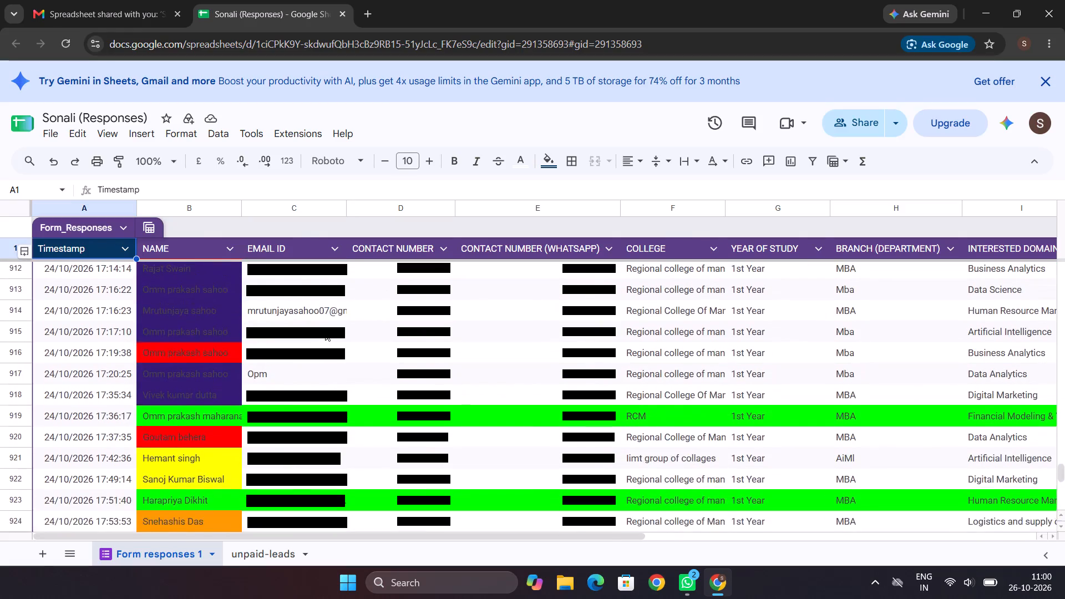
scroll(325, 331, up, 4)
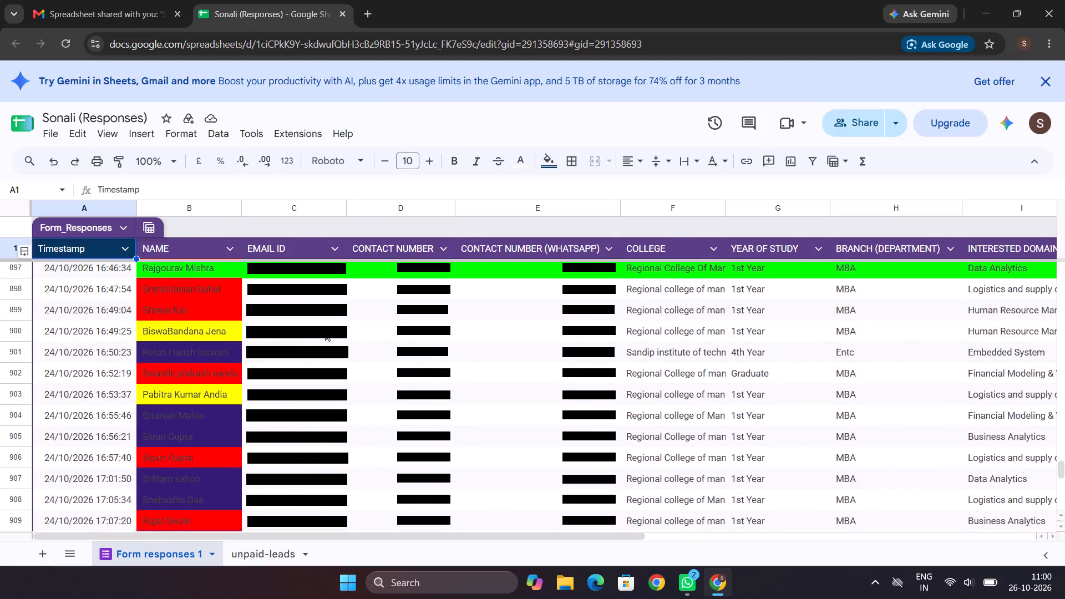
scroll(325, 331, up, 2)
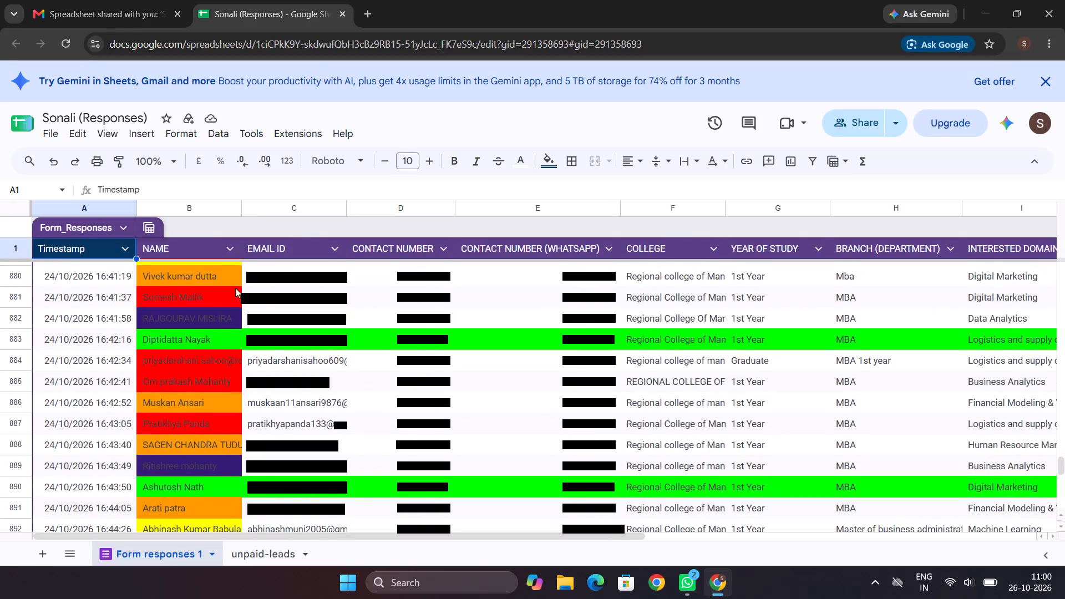
scroll(300, 407, up, 2)
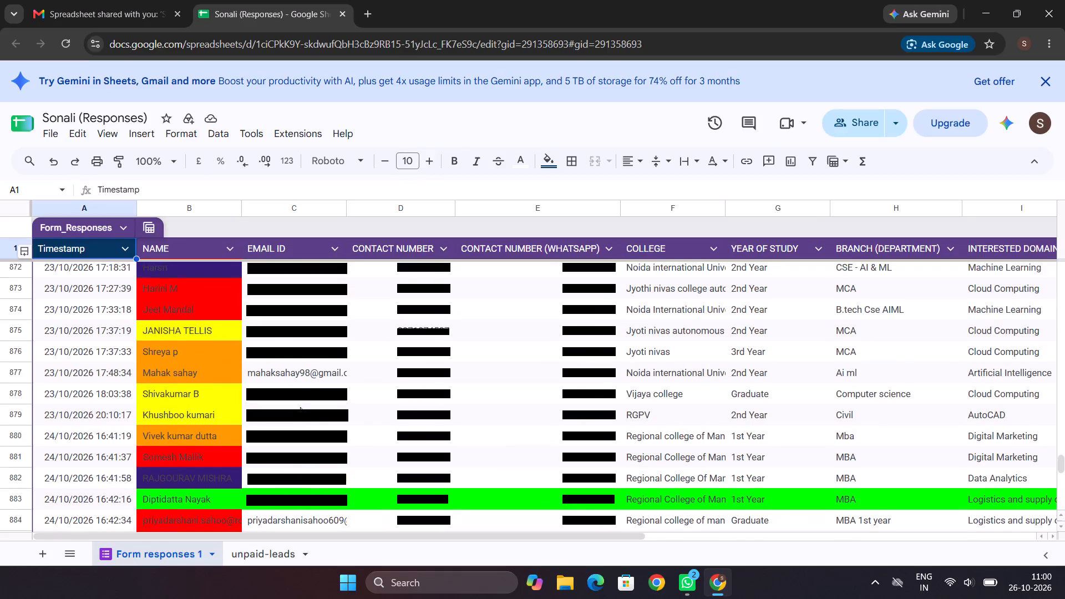
scroll(300, 407, down, 8)
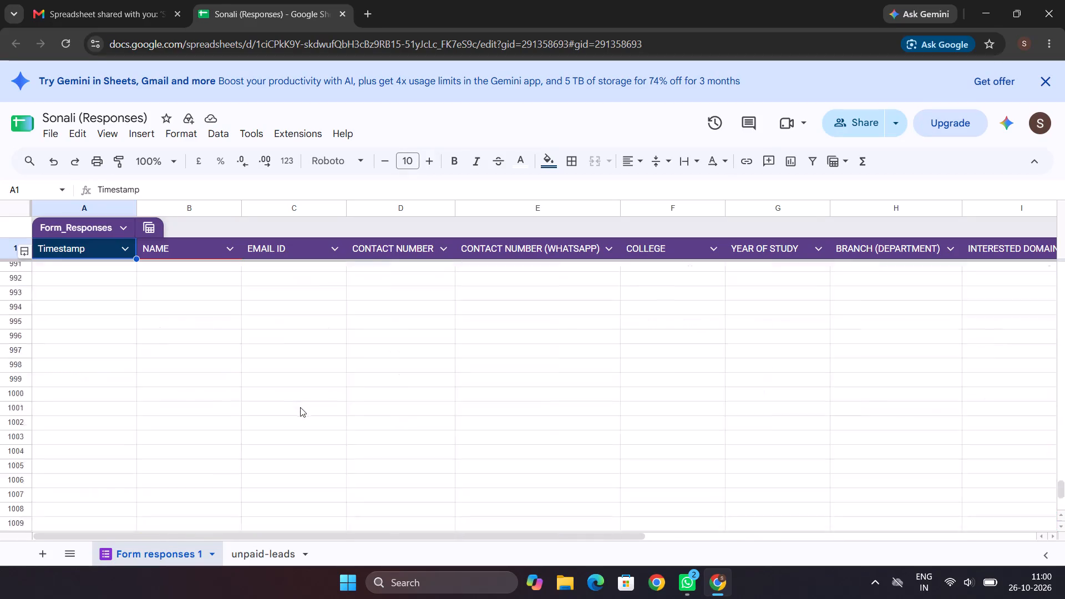
scroll(300, 407, up, 1)
scroll(300, 407, down, 2)
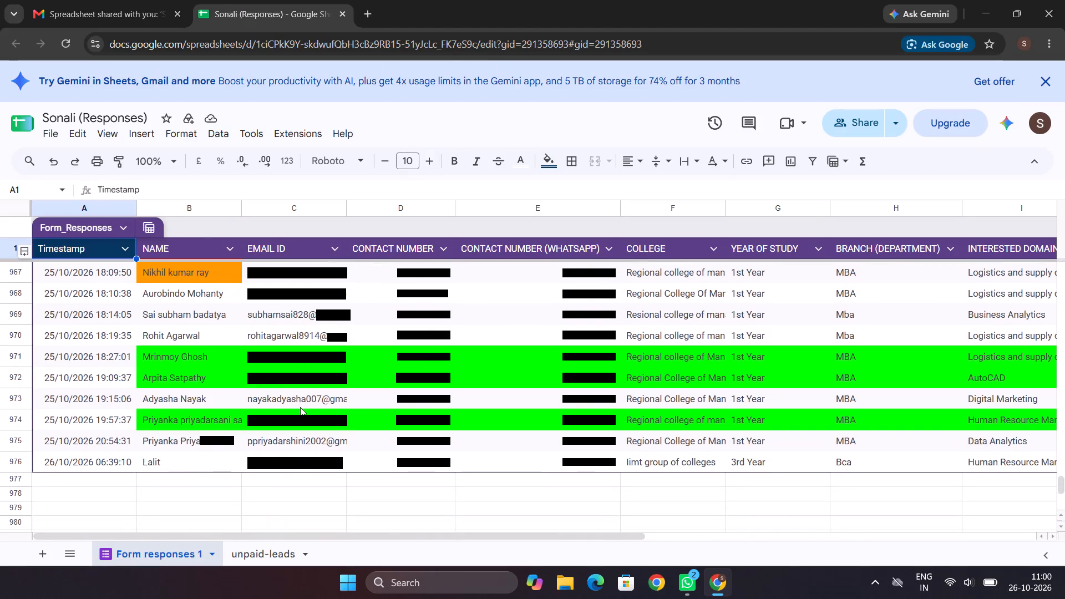
Launch Chrome again to open another browser window.
click(671, 580)
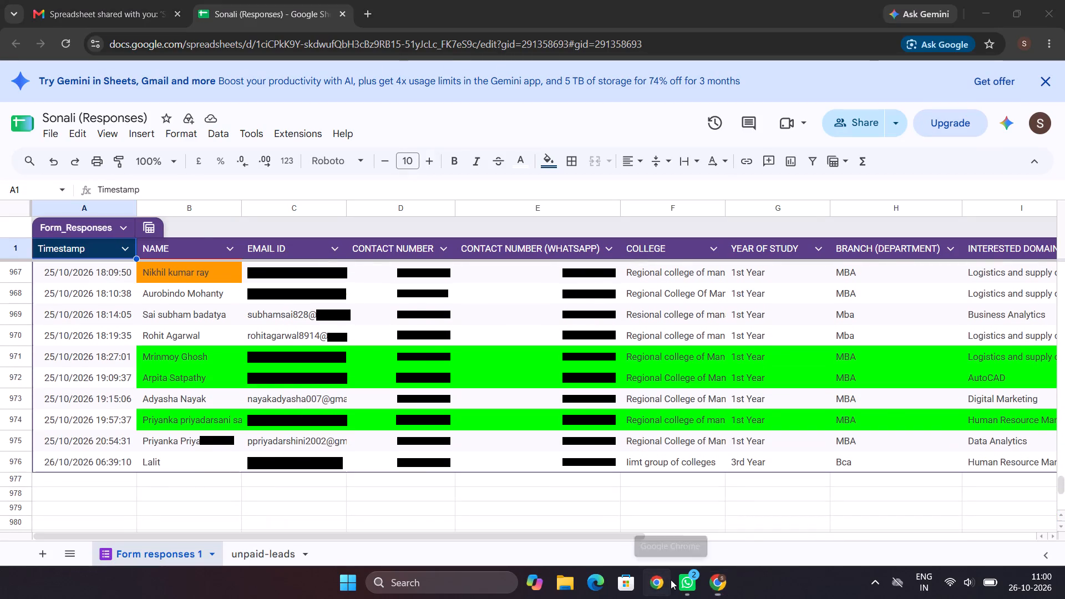
click(508, 356)
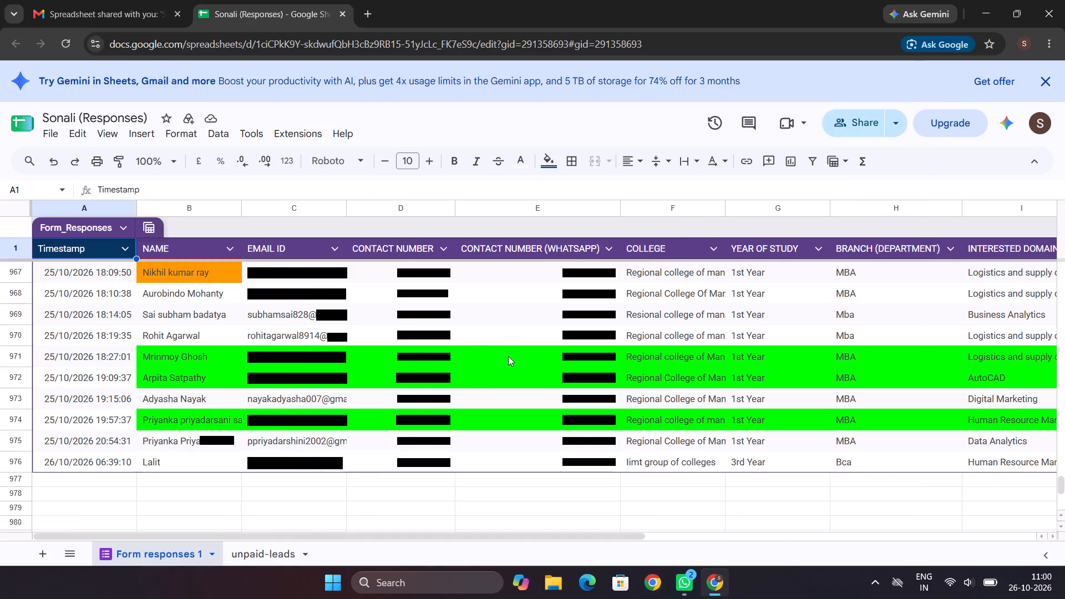
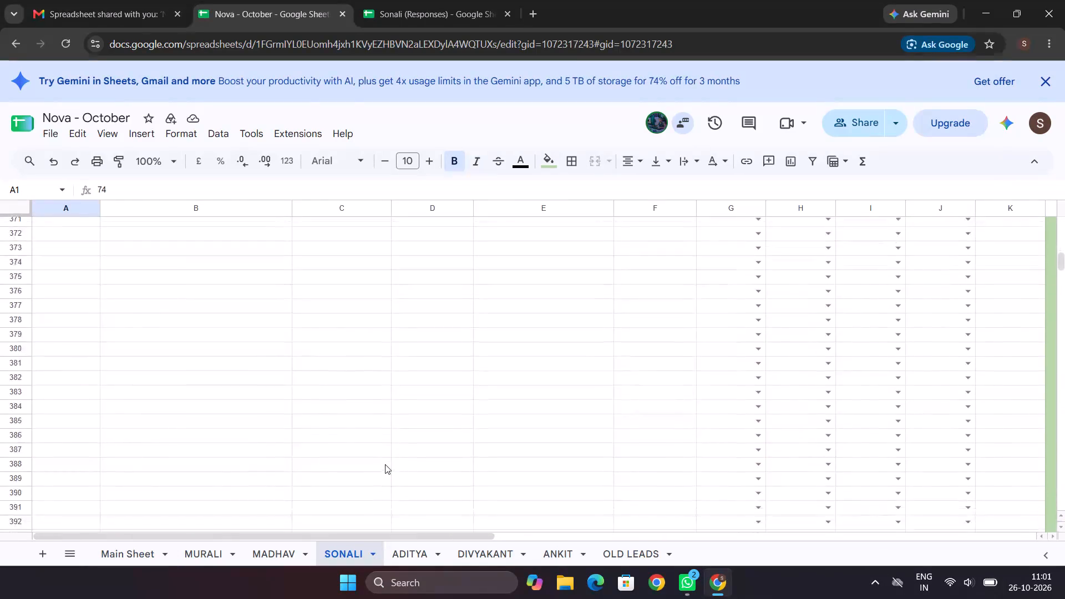
Review the 25-10-2026 section on the SONALI sheet and the leads assigned to SONALI under that date on Main Sheet.
scroll(385, 464, up, 1)
scroll(385, 464, down, 1)
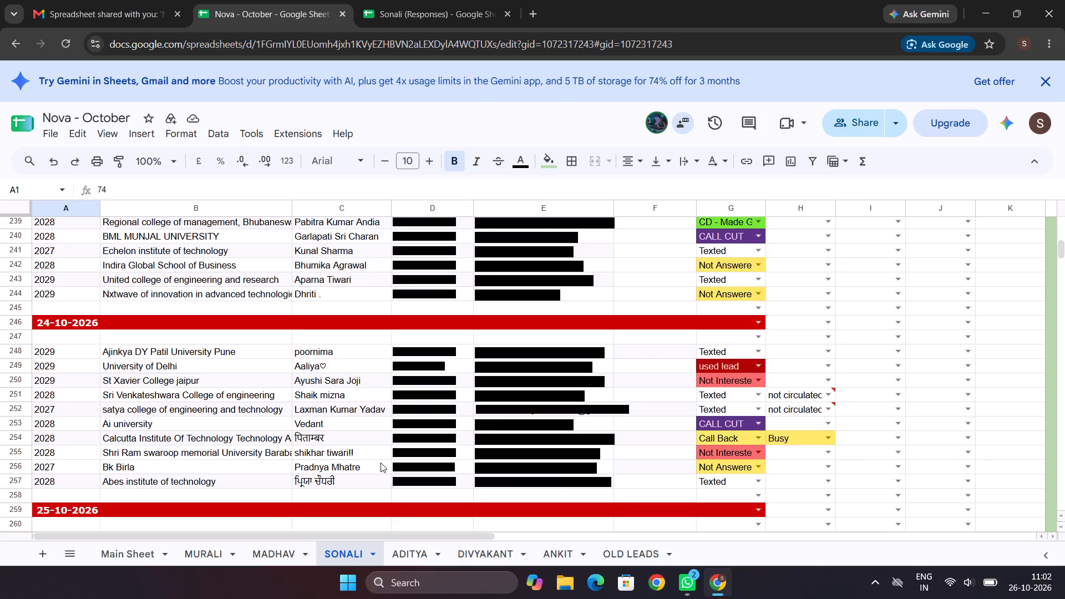
scroll(382, 420, down, 1)
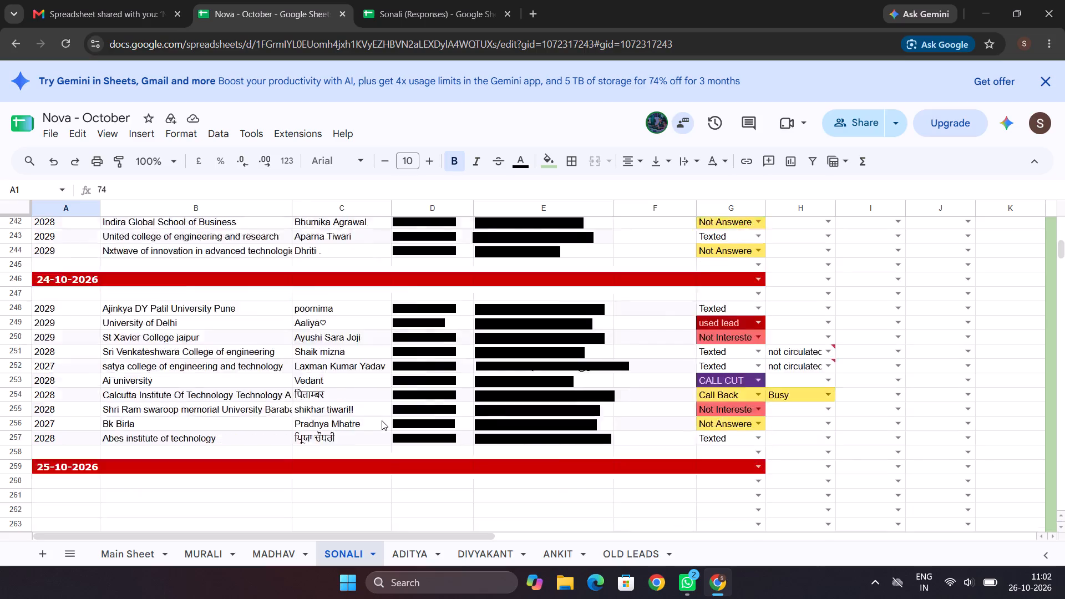
scroll(382, 420, down, 4)
scroll(382, 420, up, 4)
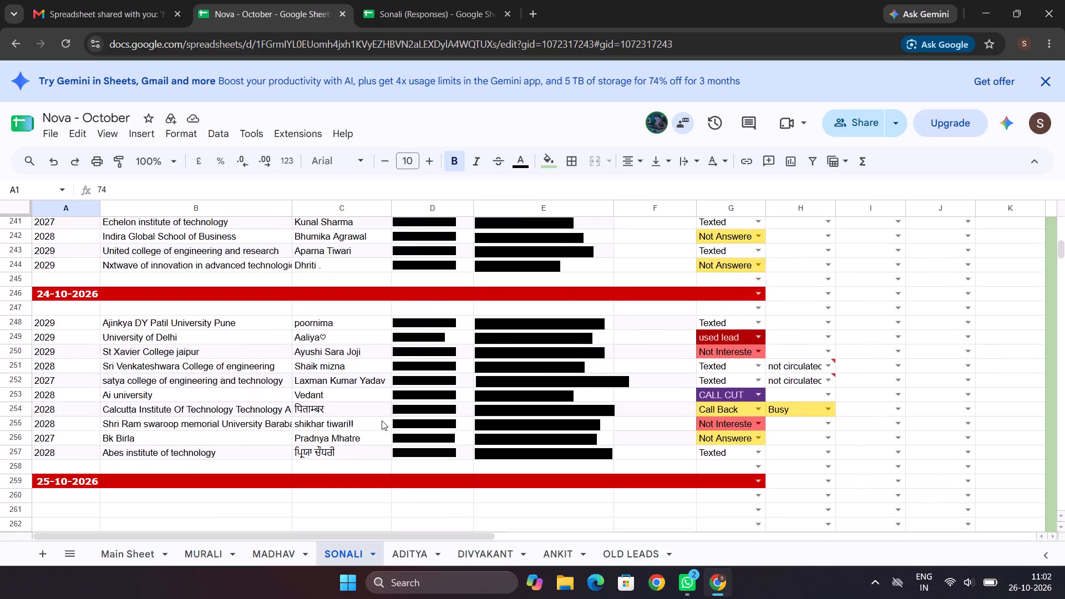
scroll(382, 420, down, 1)
click(138, 554)
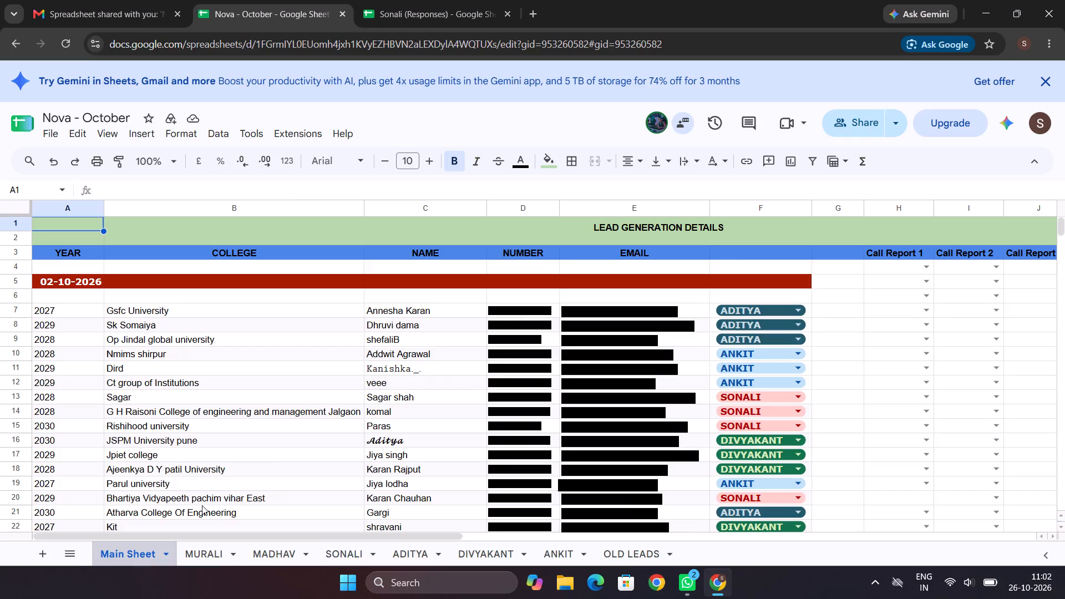
scroll(341, 404, down, 12)
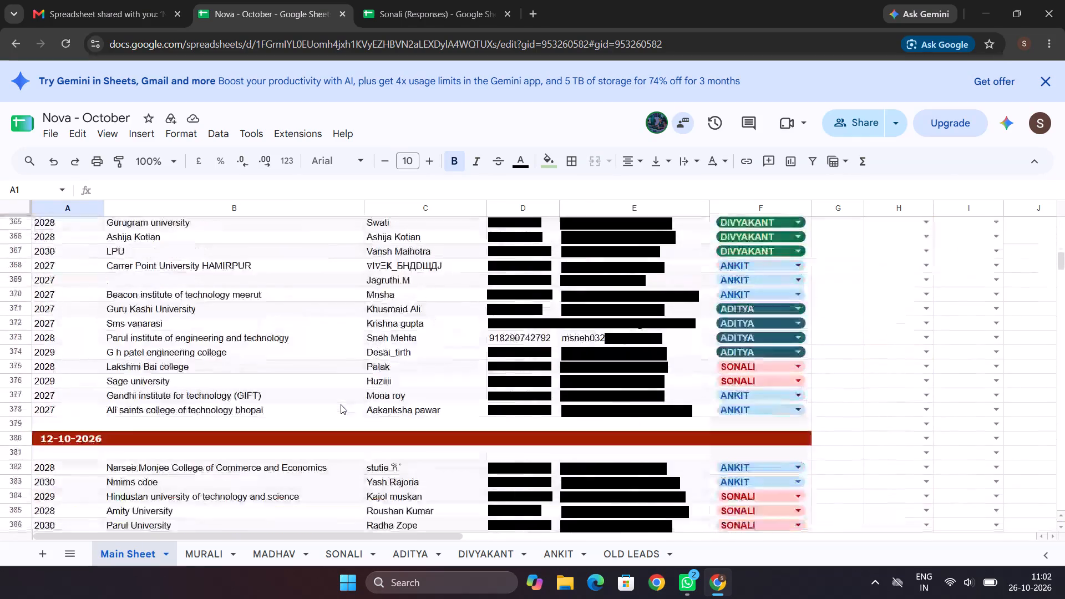
scroll(341, 404, down, 13)
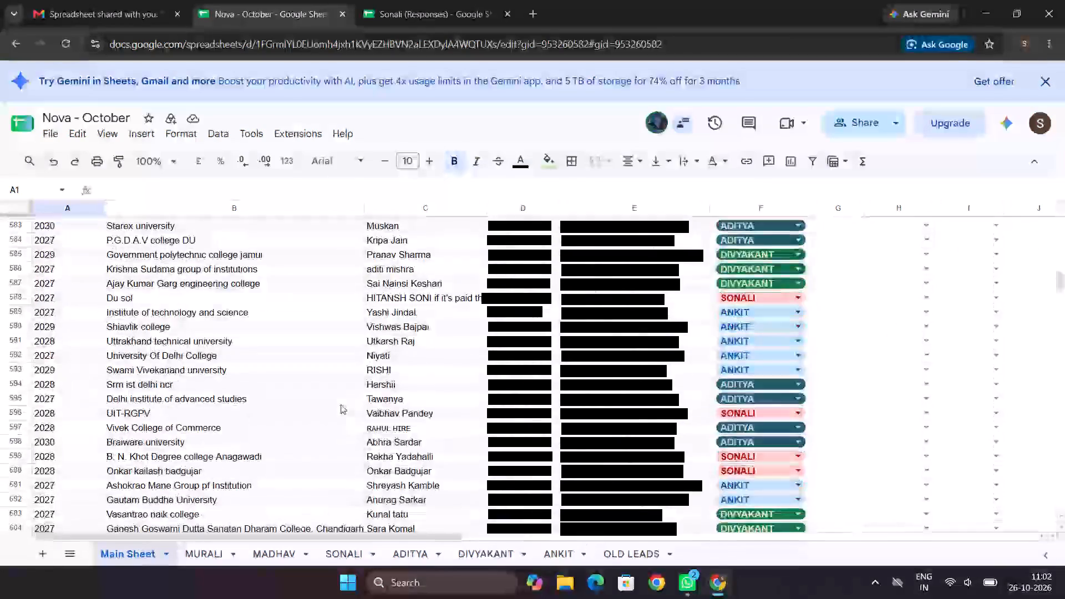
scroll(341, 404, down, 8)
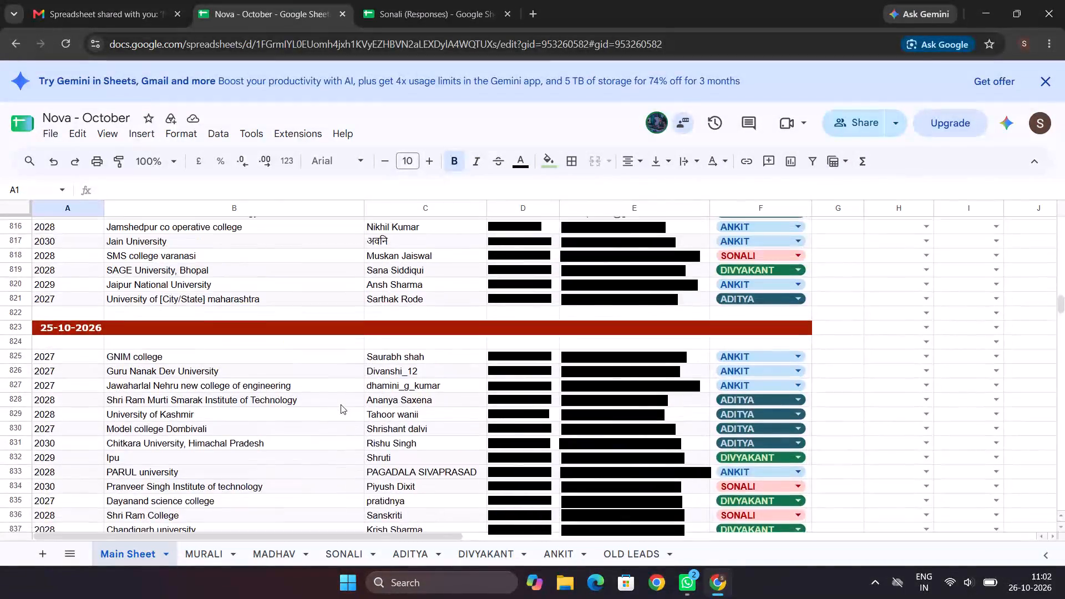
scroll(341, 404, down, 1)
scroll(341, 404, up, 5)
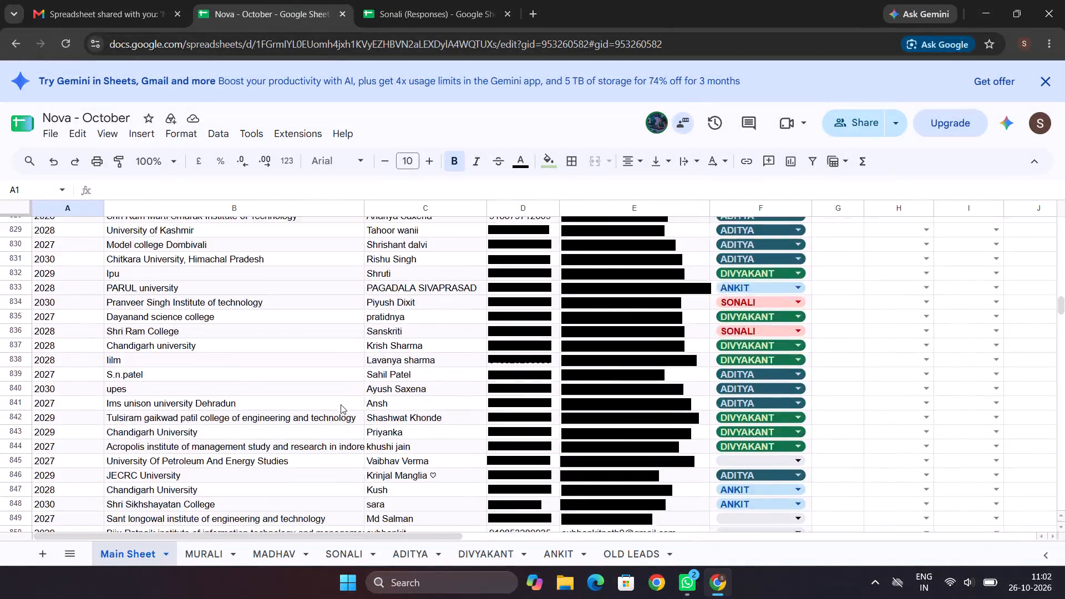
scroll(341, 404, up, 2)
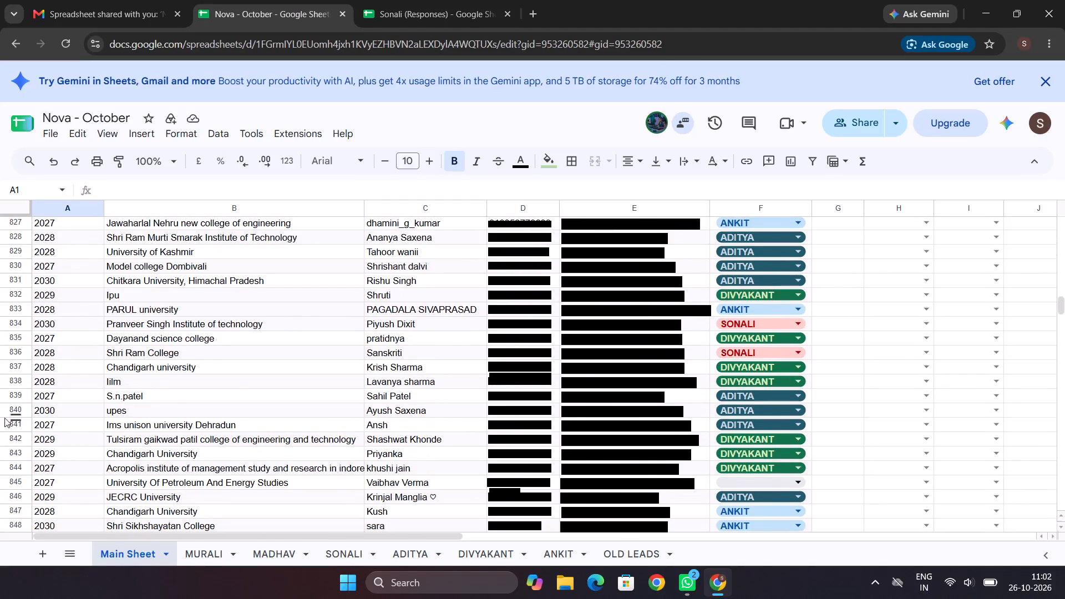
Copy the Pranveer Singh Institute of technology lead (A834:E834) from Main Sheet to A261 on the SONALI sheet, under 25-10-2026.
drag(40, 322, 225, 327)
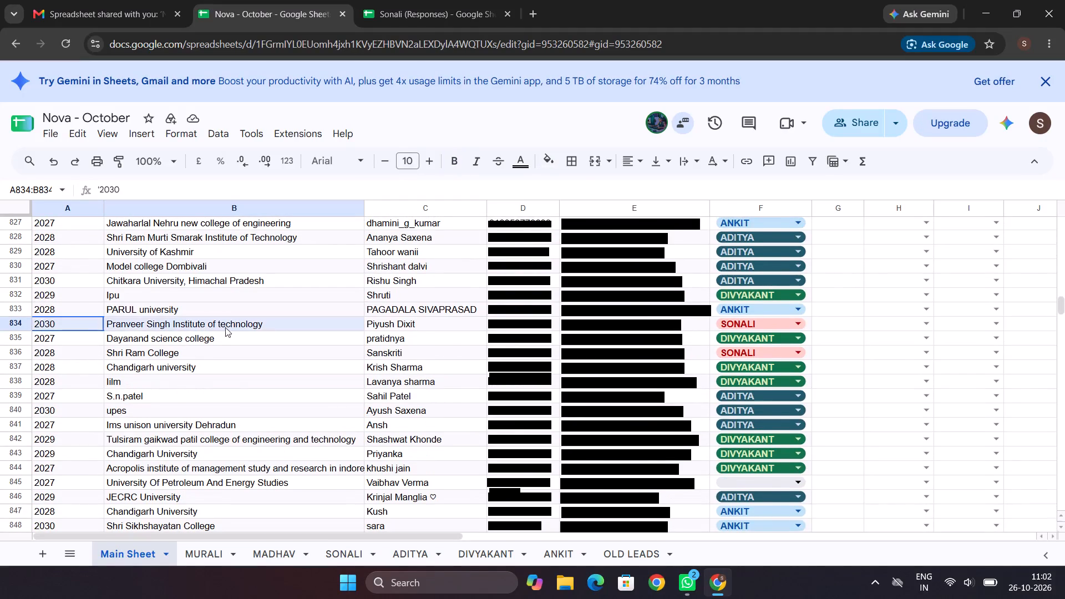
drag(225, 327, 618, 321)
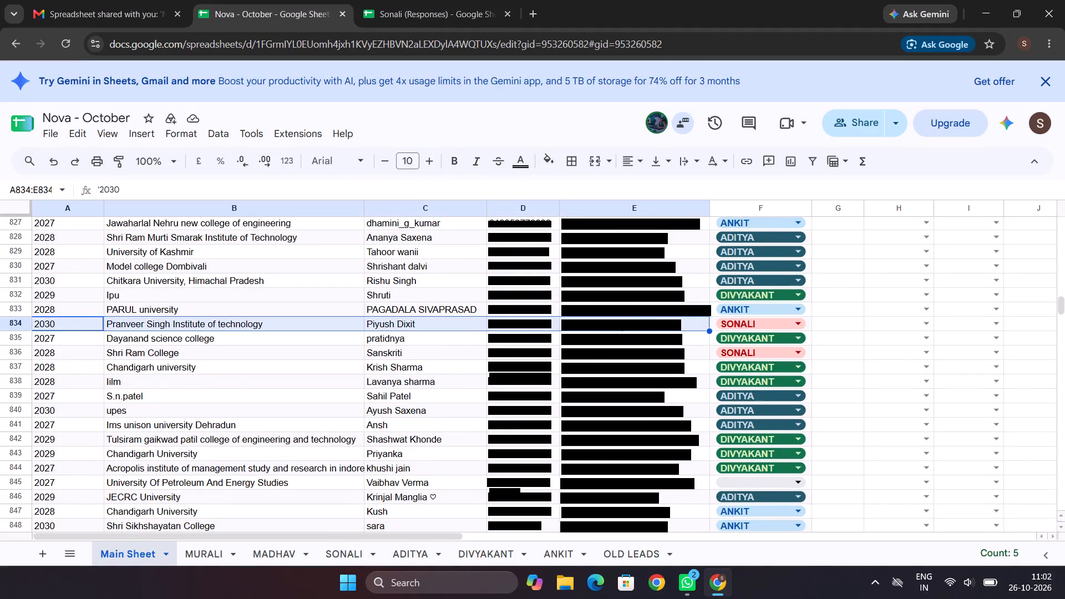
key(ctrl+c)
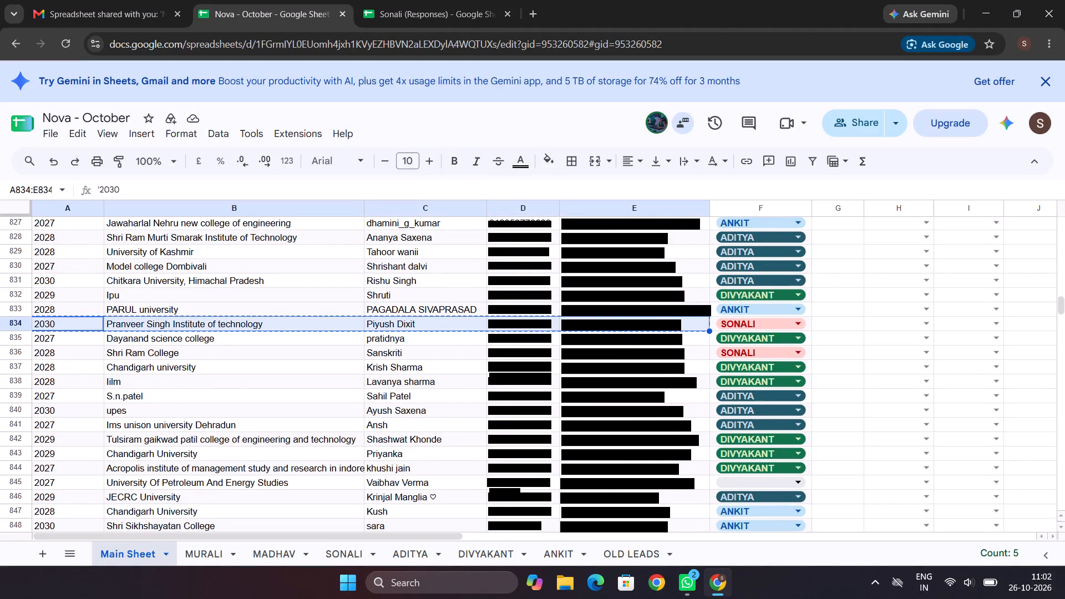
click(353, 552)
click(83, 468)
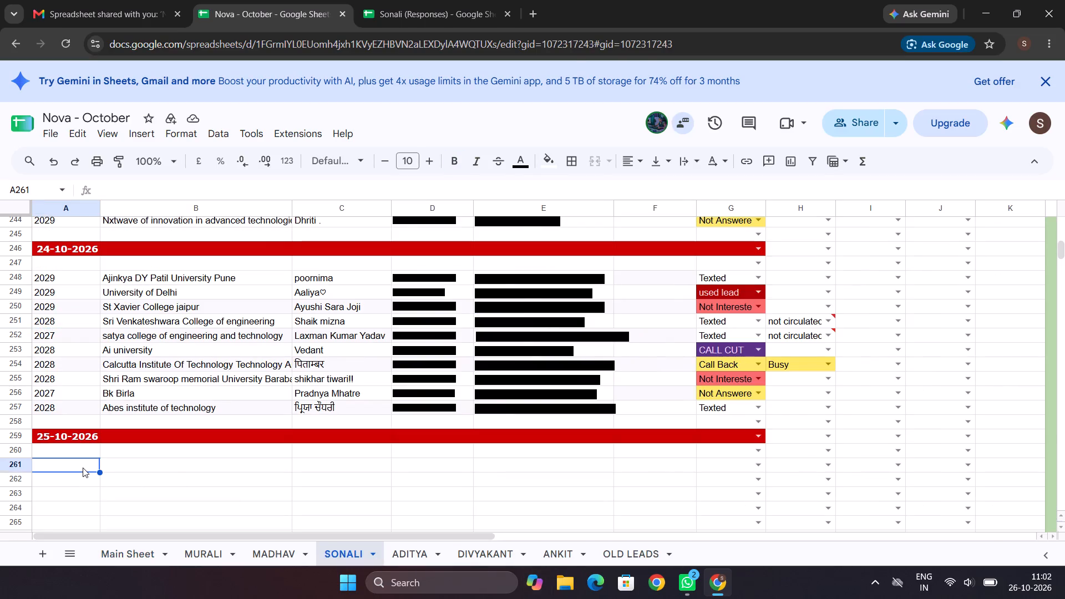
key(ctrl+v)
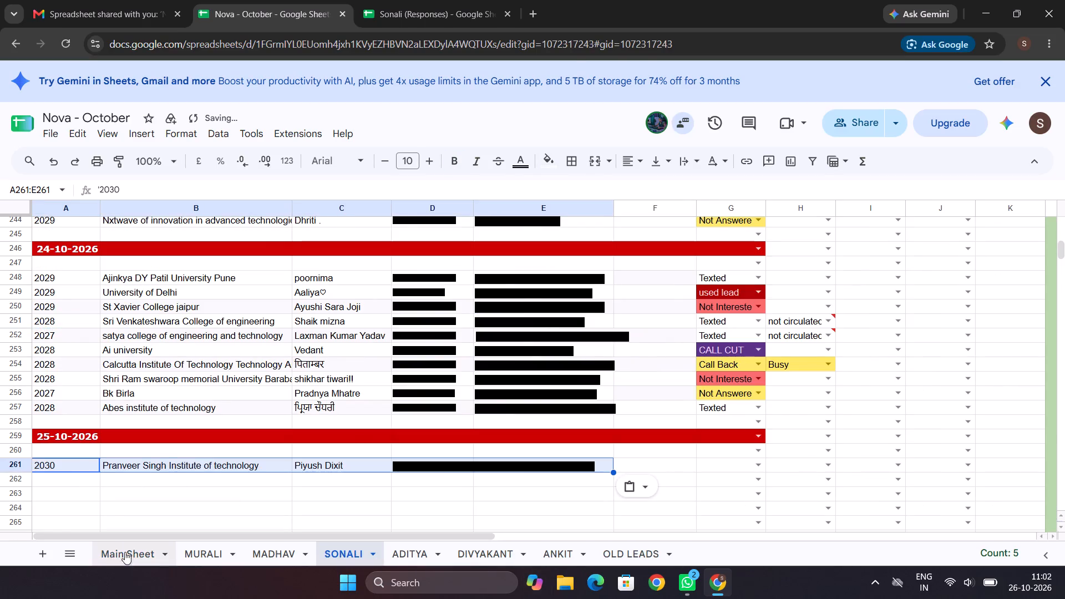
Copy the Shri Ram College lead (A836:E836) from Main Sheet to A262 on the SONALI sheet.
click(125, 550)
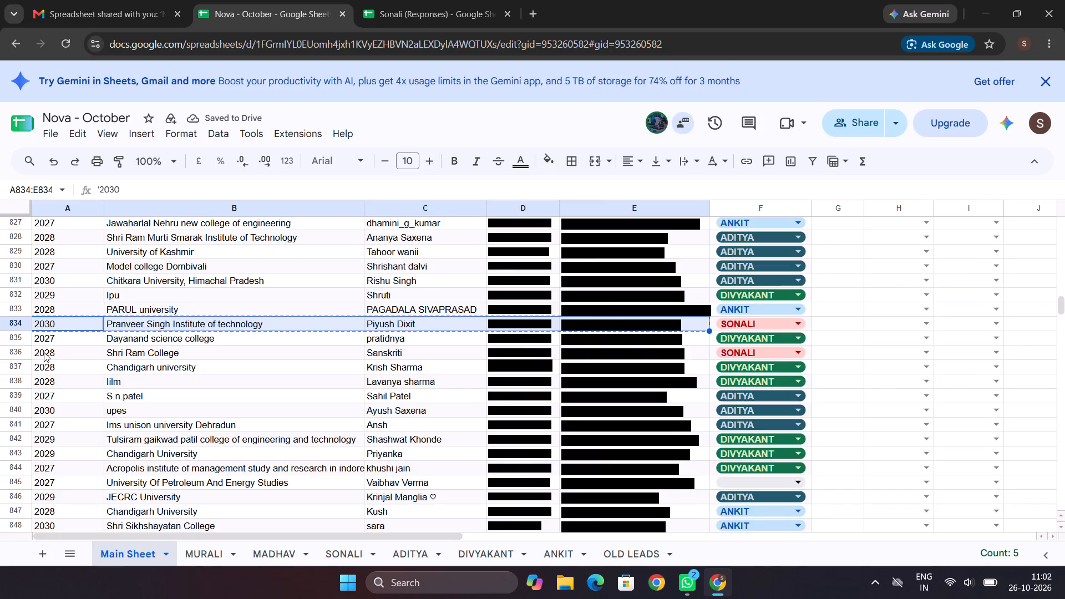
drag(44, 352, 599, 361)
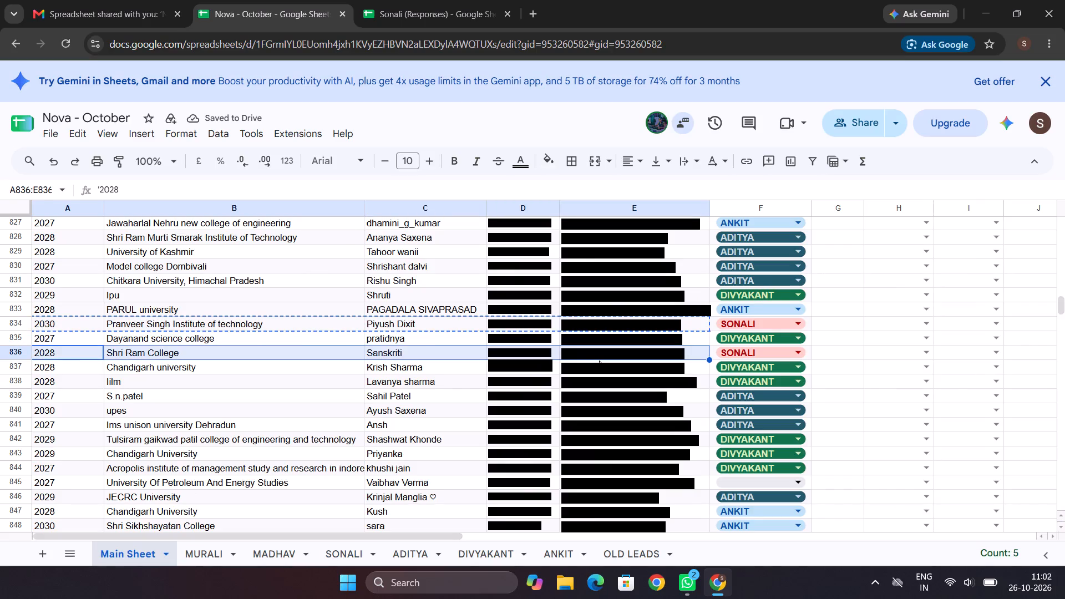
key(ctrl+c)
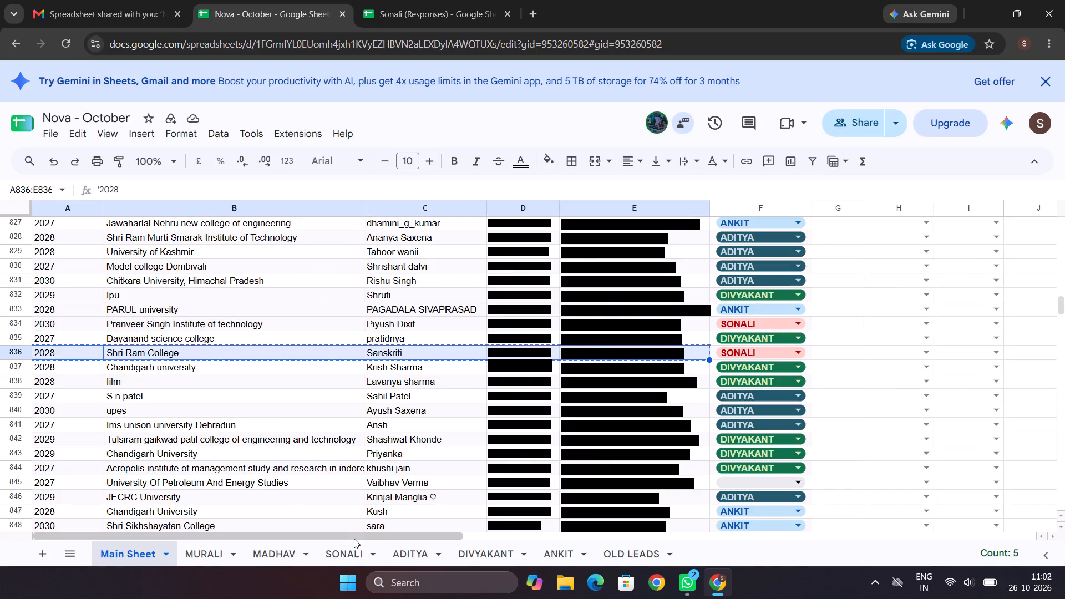
click(348, 548)
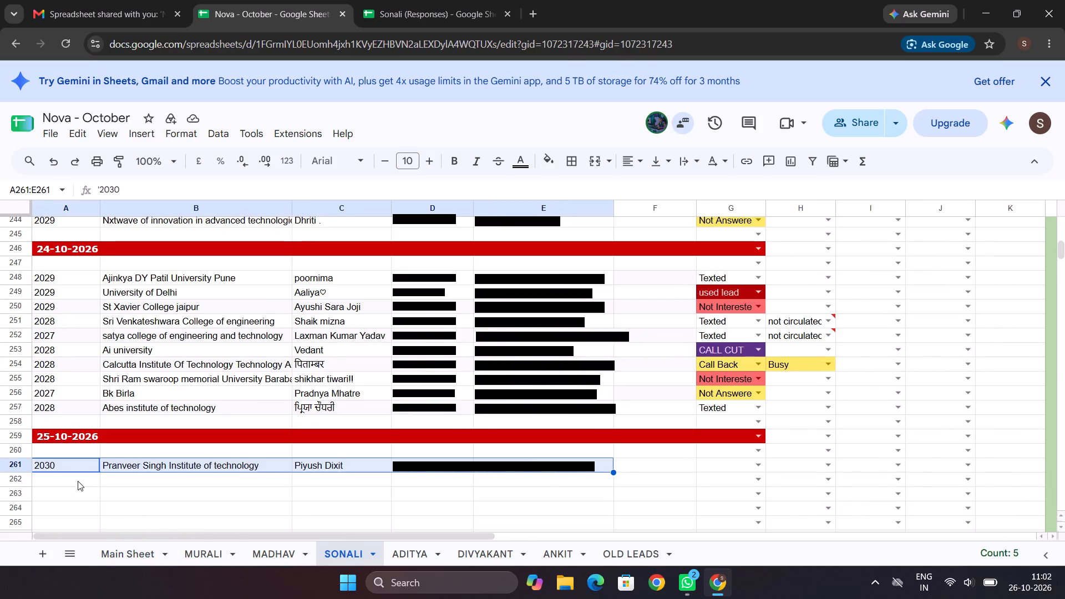
click(78, 481)
key(ctrl+v)
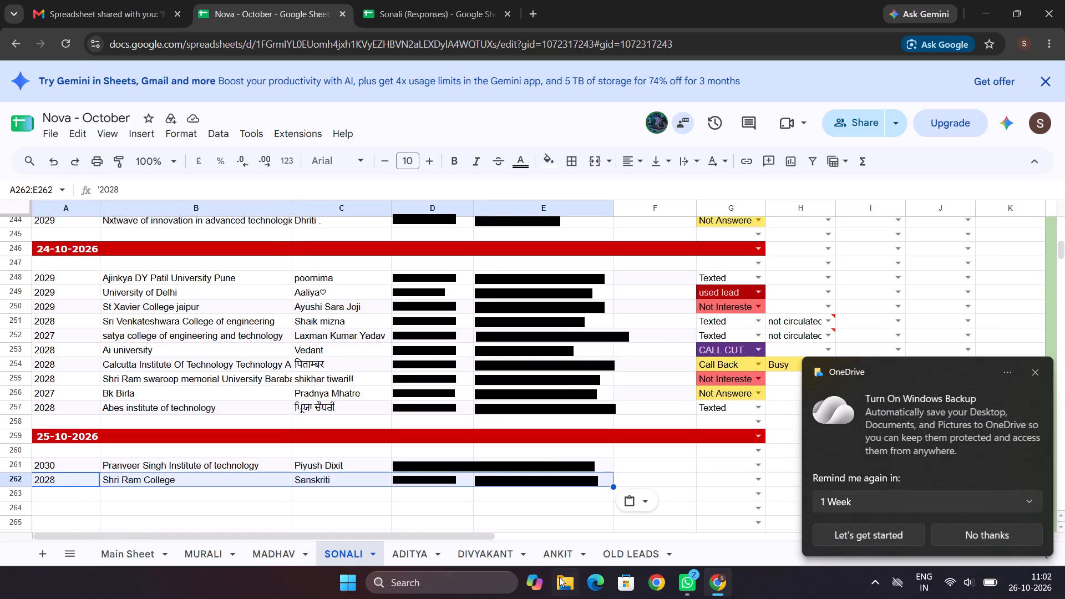
Check the rest of the 25-10-2026 leads on Main Sheet for further SONALI or unassigned rows.
click(143, 555)
scroll(285, 495, down, 1)
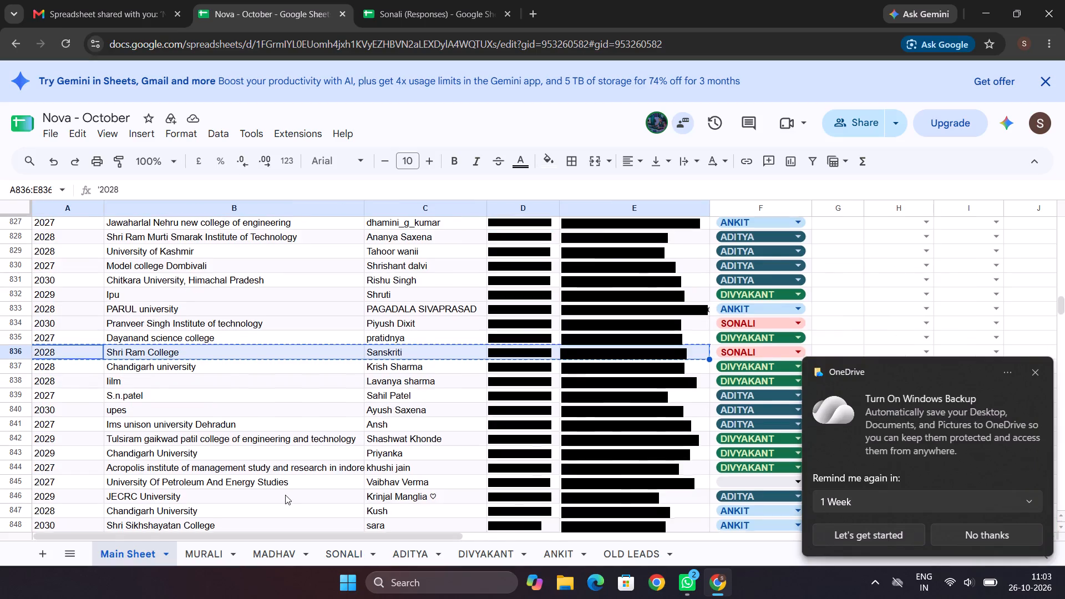
scroll(285, 495, down, 1)
scroll(285, 495, up, 2)
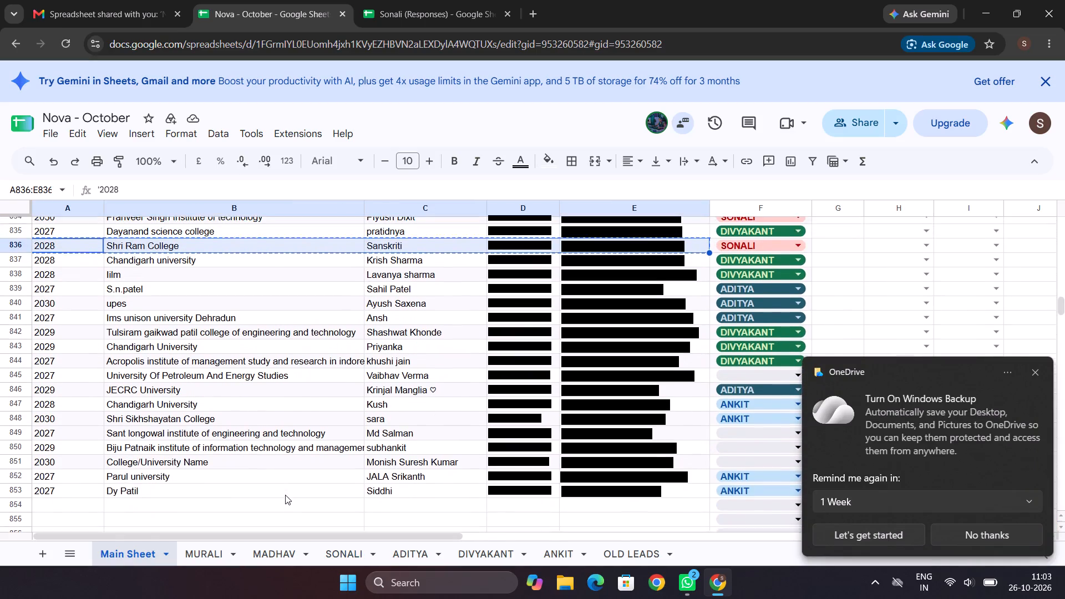
scroll(285, 495, up, 4)
scroll(285, 495, down, 1)
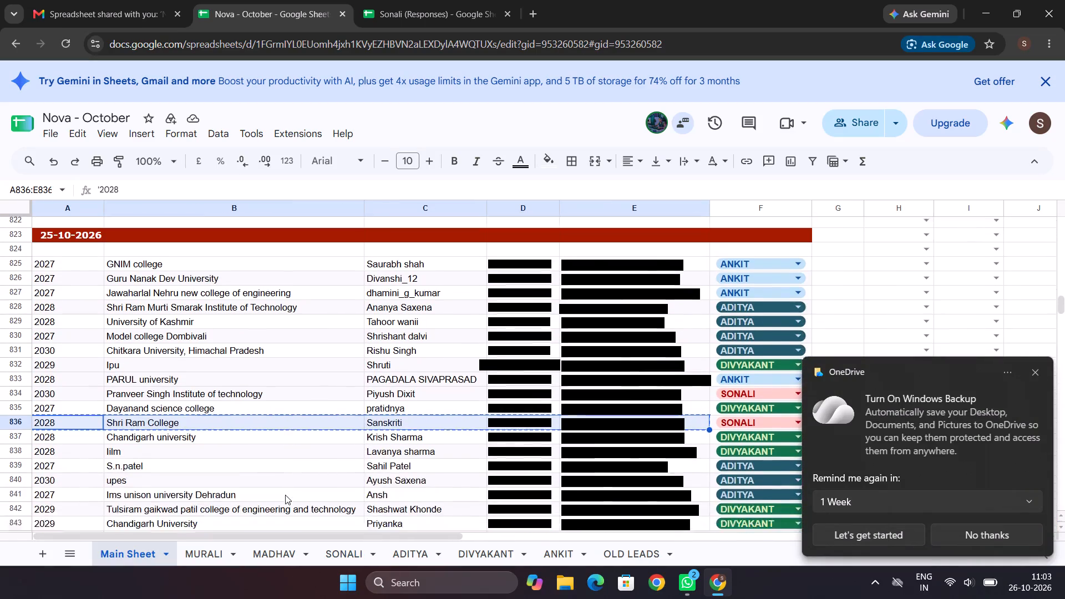
scroll(285, 495, down, 2)
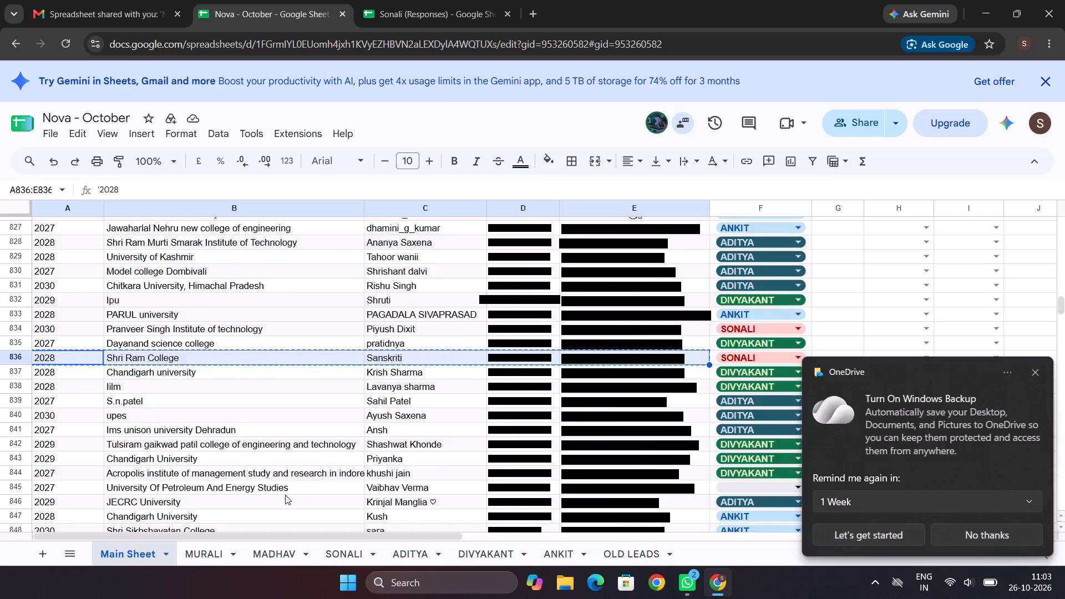
scroll(285, 495, down, 2)
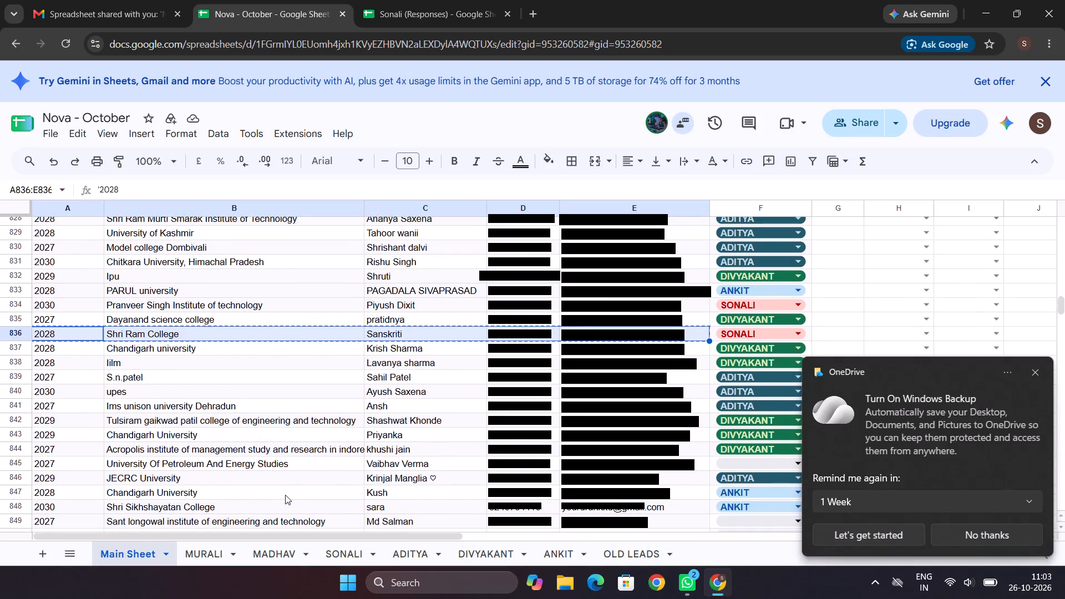
scroll(285, 495, down, 4)
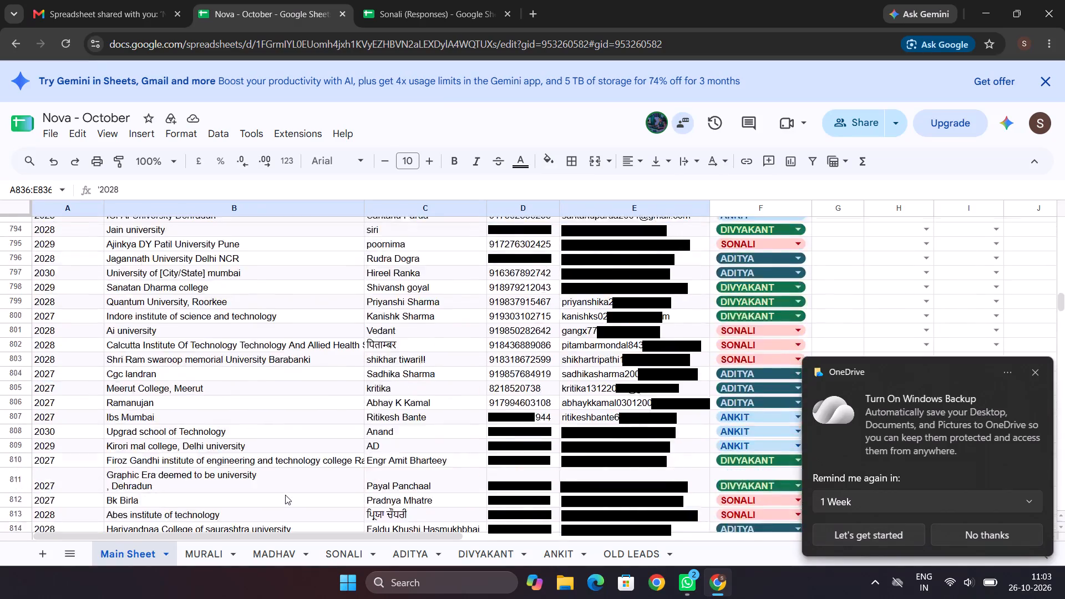
scroll(285, 495, down, 6)
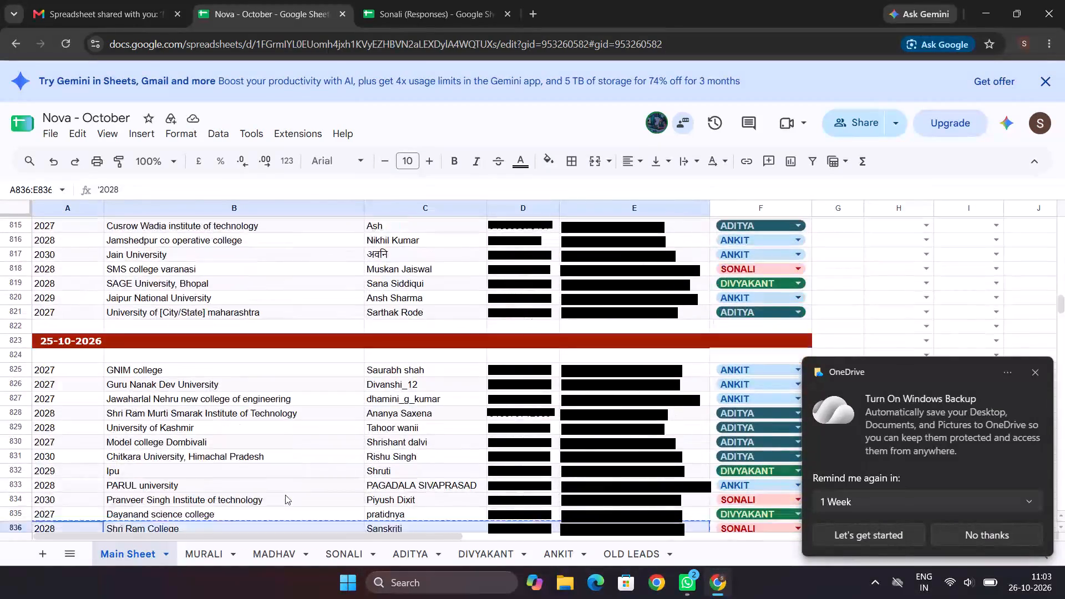
scroll(285, 495, down, 3)
scroll(285, 495, up, 1)
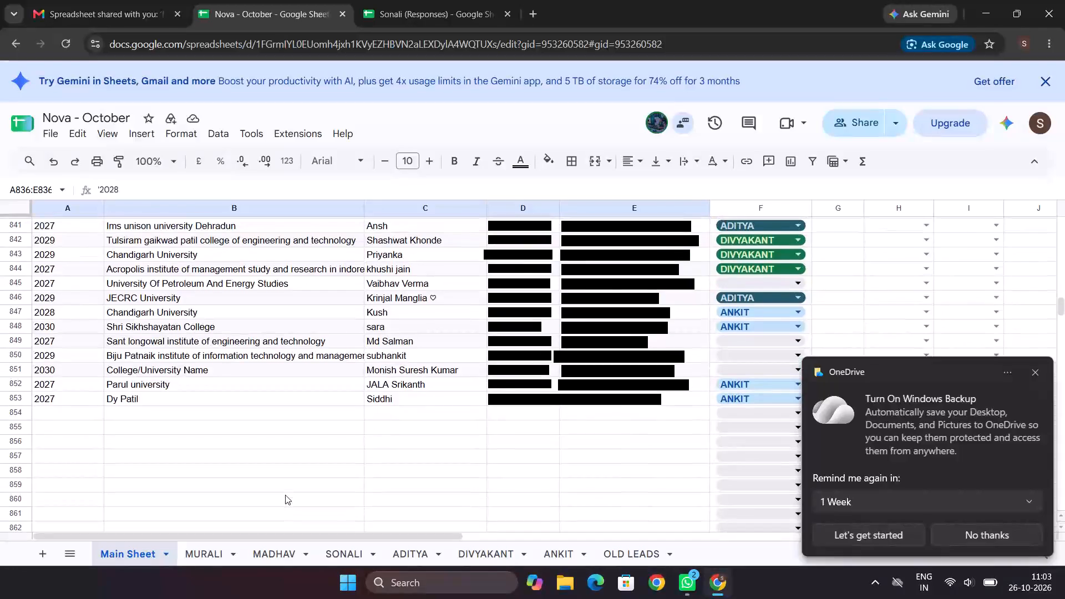
scroll(285, 495, up, 1)
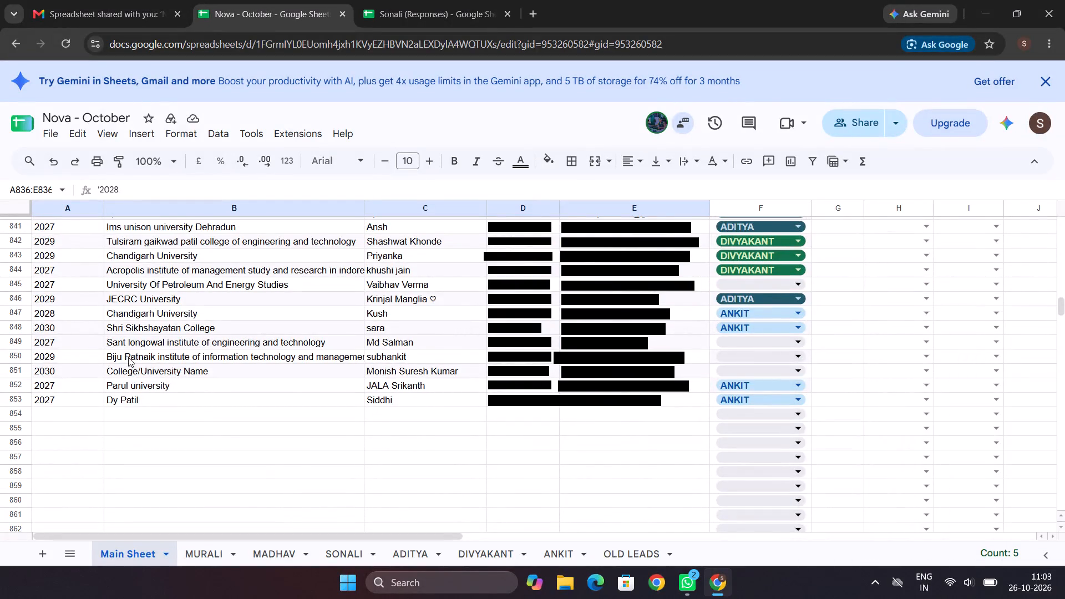
Copy the three unassigned leads in A849:E851 from Main Sheet to A263 on the SONALI sheet.
drag(47, 342, 214, 373)
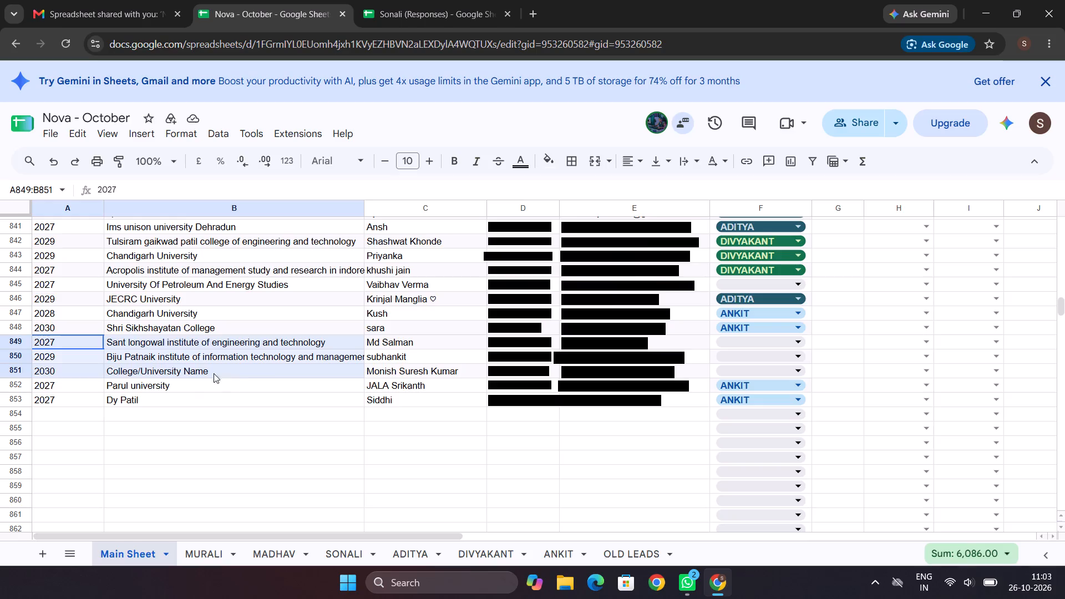
drag(214, 373, 617, 367)
key(ctrl+c)
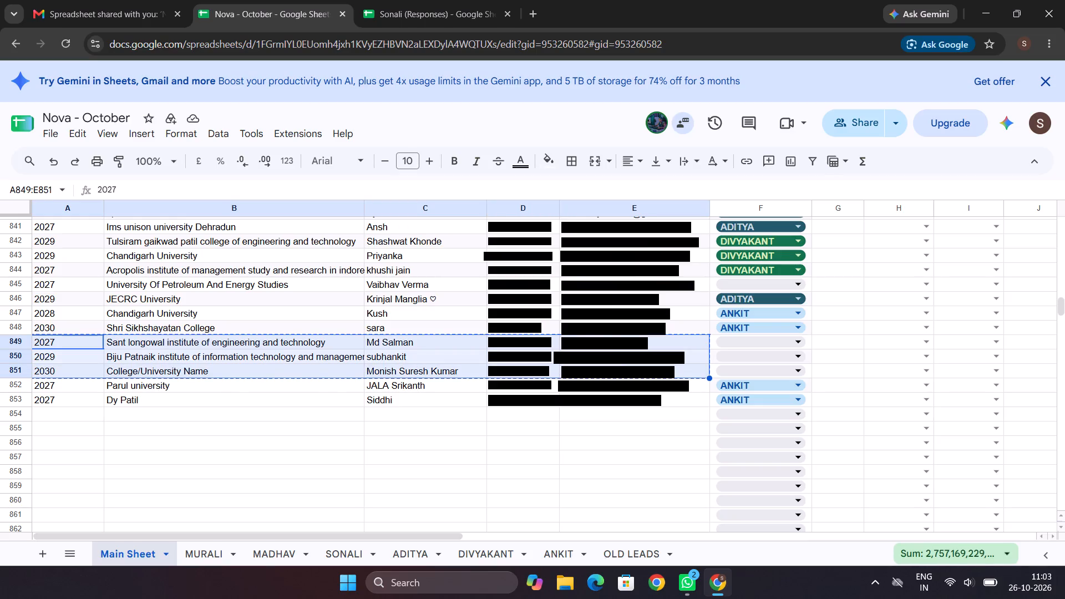
click(338, 547)
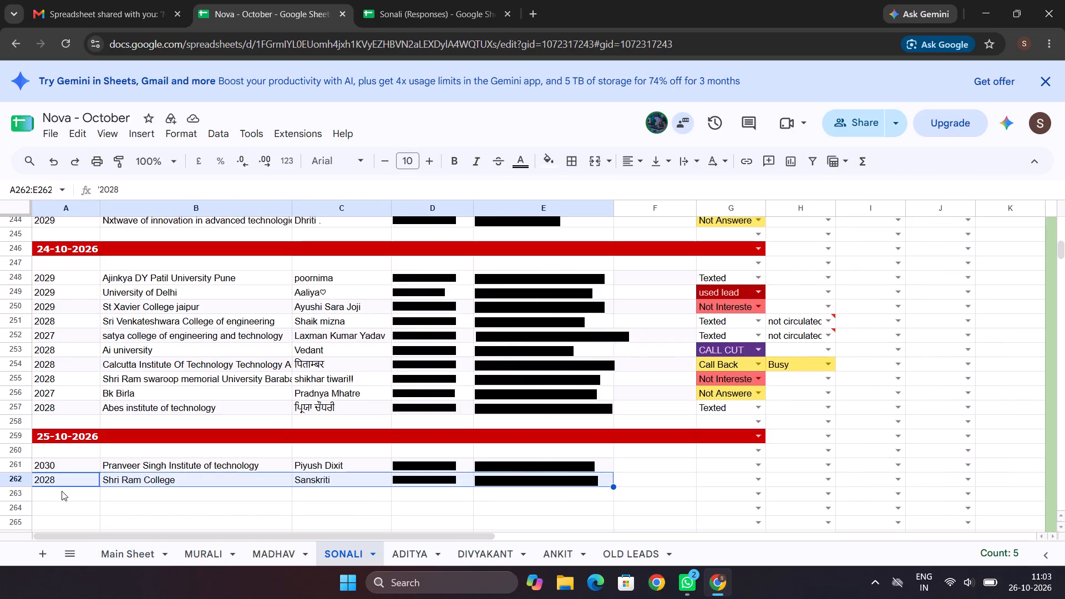
click(60, 489)
key(ctrl+v)
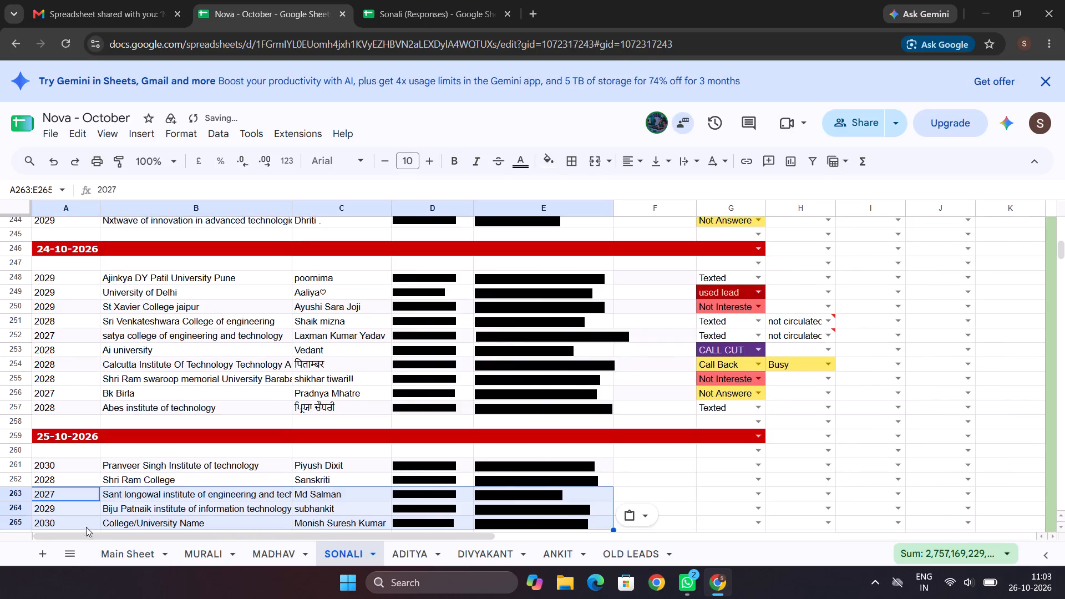
On Main Sheet, assign the leads in F849, F850, F851 and F845 to SONALI.
click(118, 557)
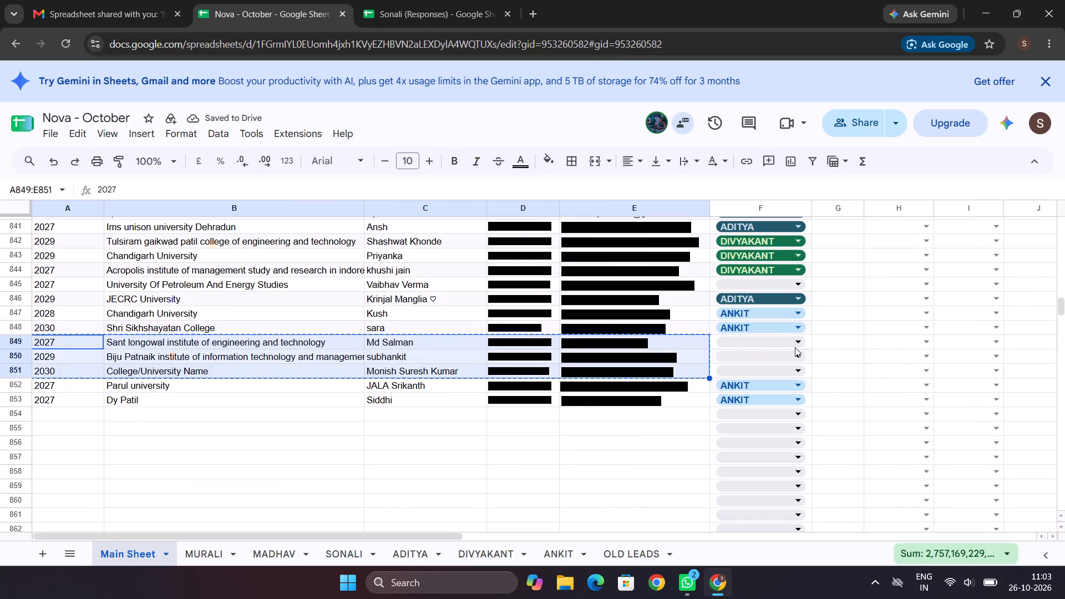
click(795, 346)
click(757, 384)
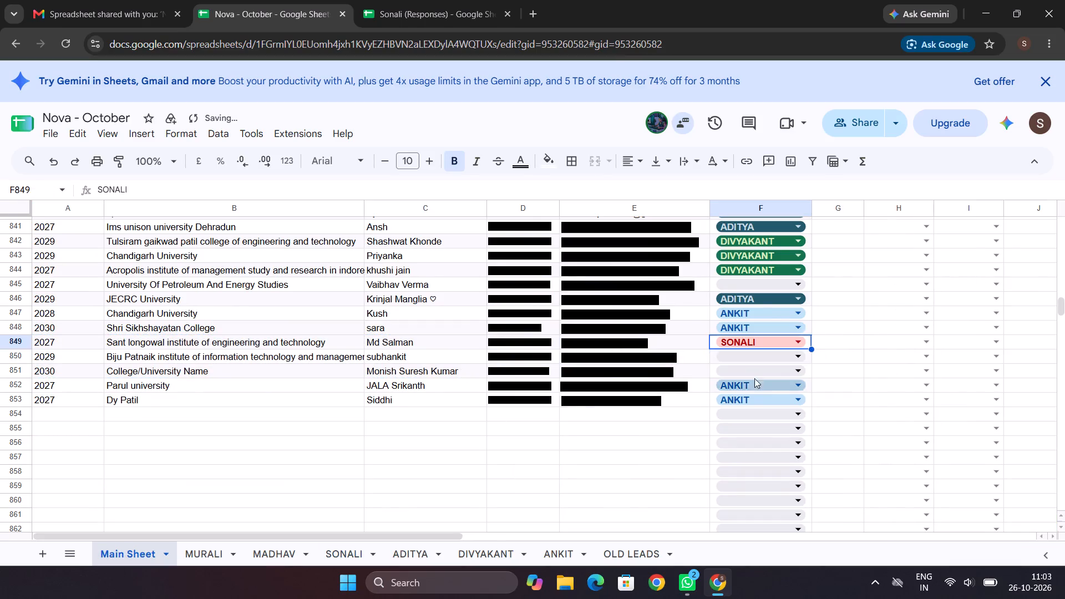
click(742, 356)
click(740, 390)
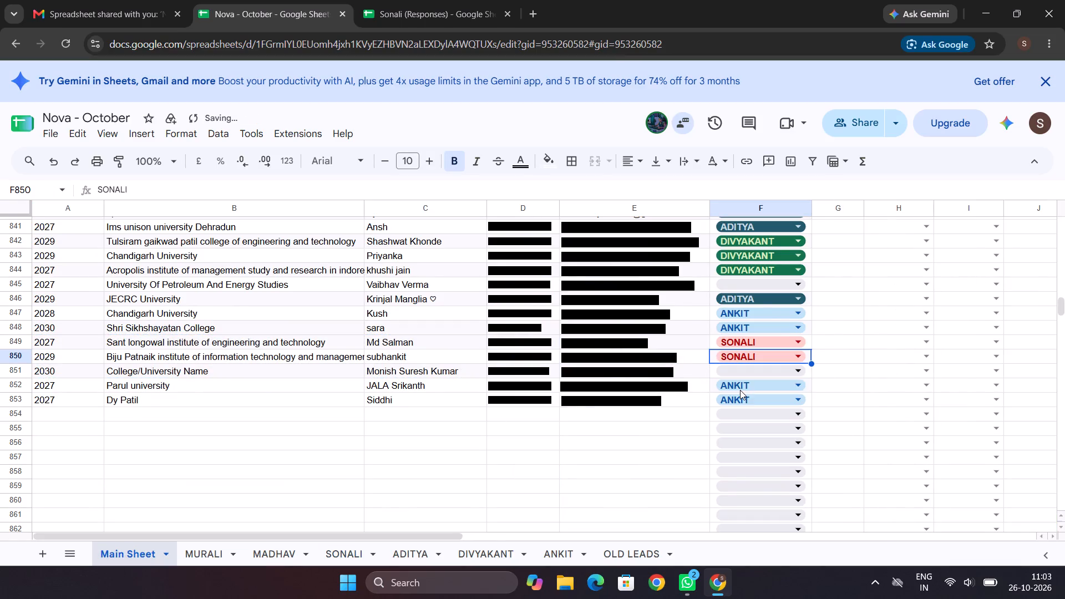
click(737, 372)
click(731, 412)
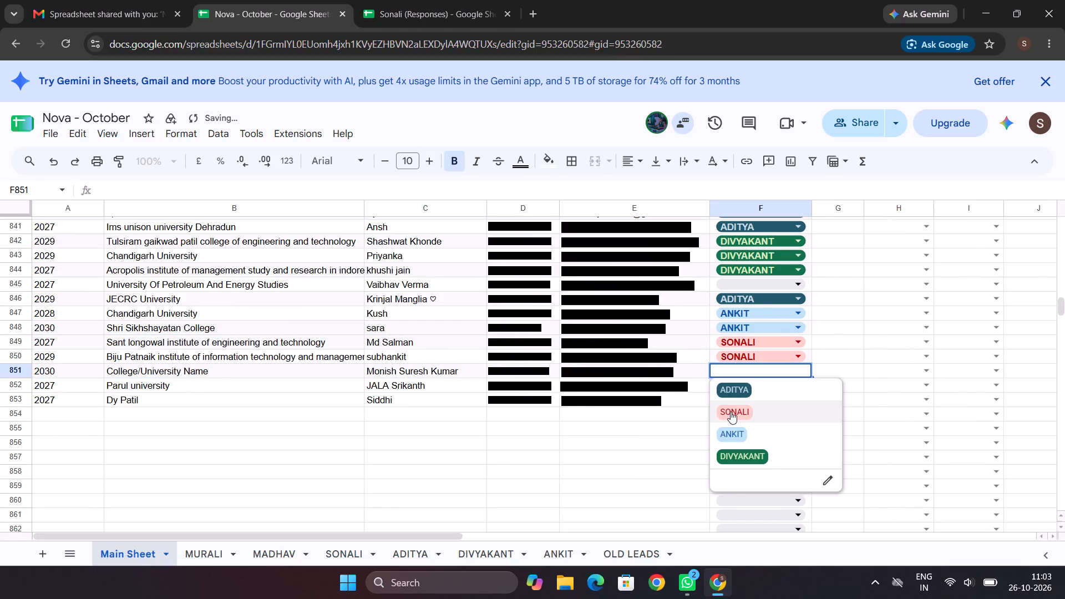
click(746, 283)
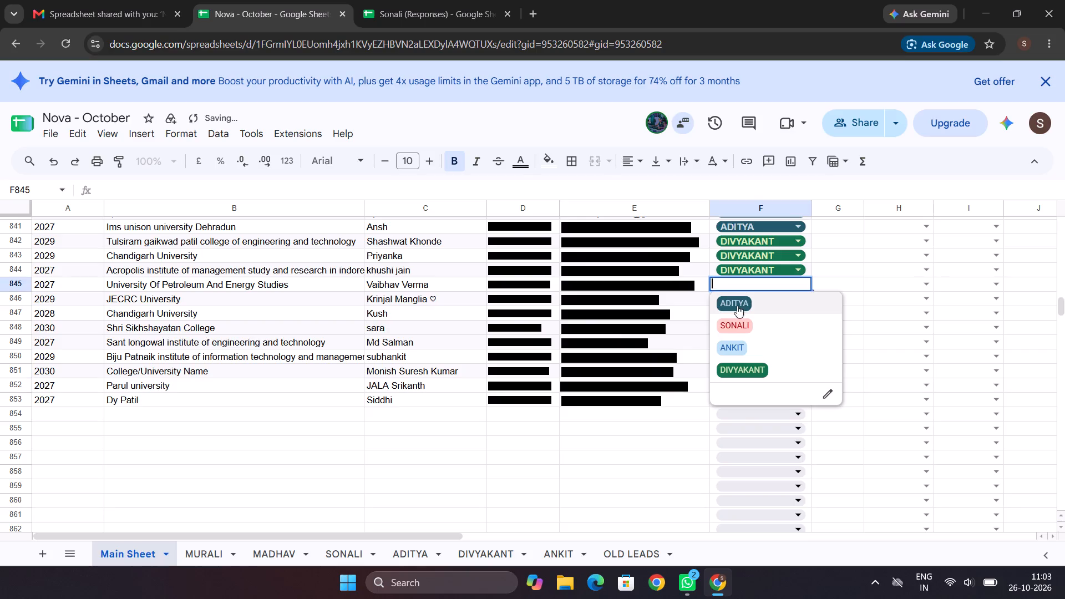
click(730, 323)
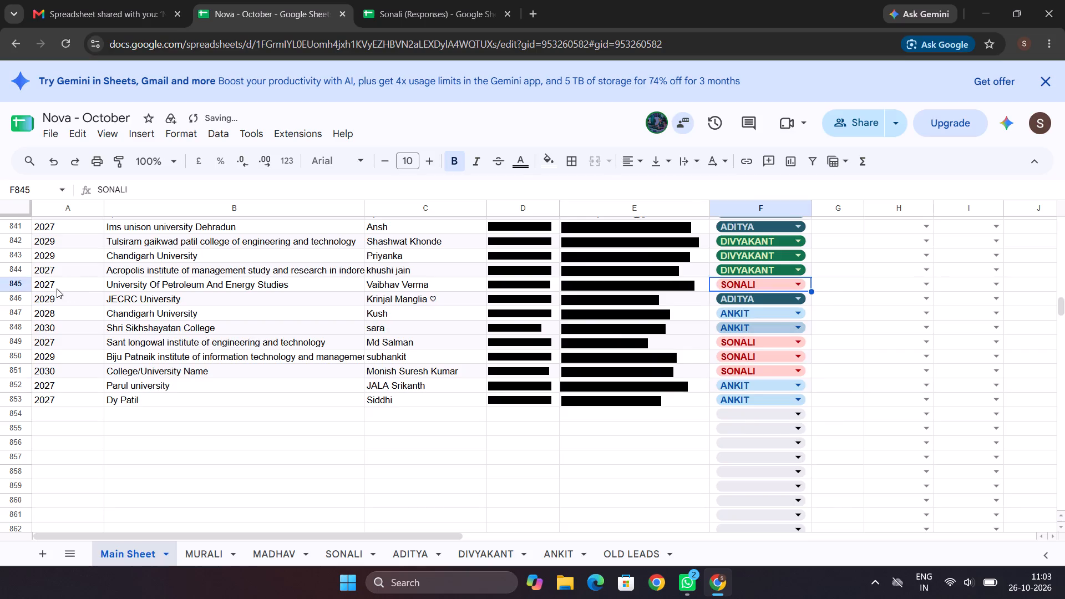
Copy the University Of Petroleum And Energy Studies lead (A845:E845) from Main Sheet to A266 on the SONALI sheet.
drag(43, 283, 540, 291)
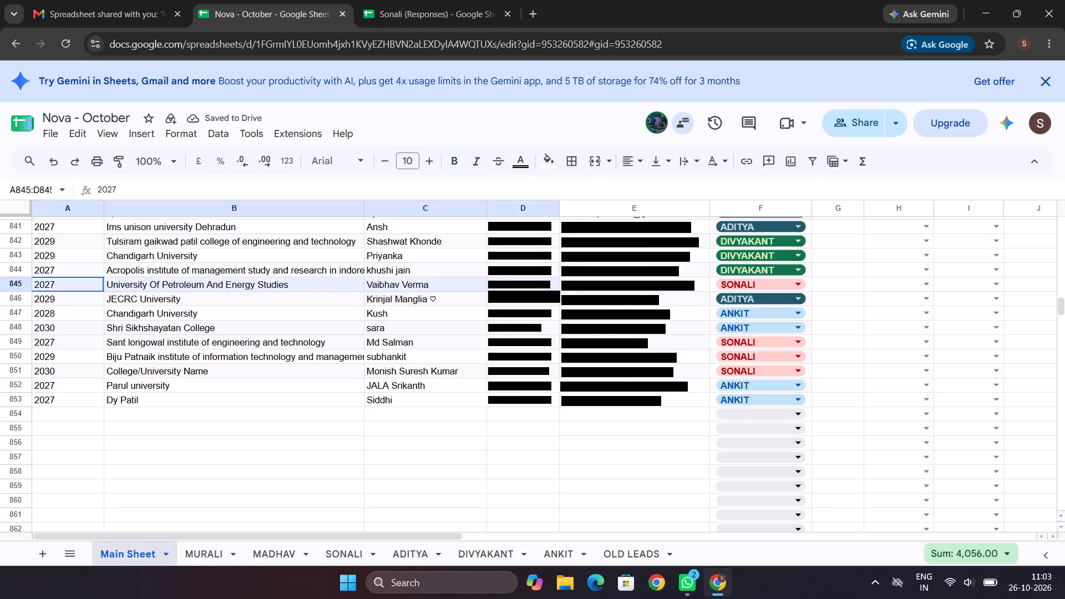
drag(540, 291, 666, 287)
key(ctrl+c)
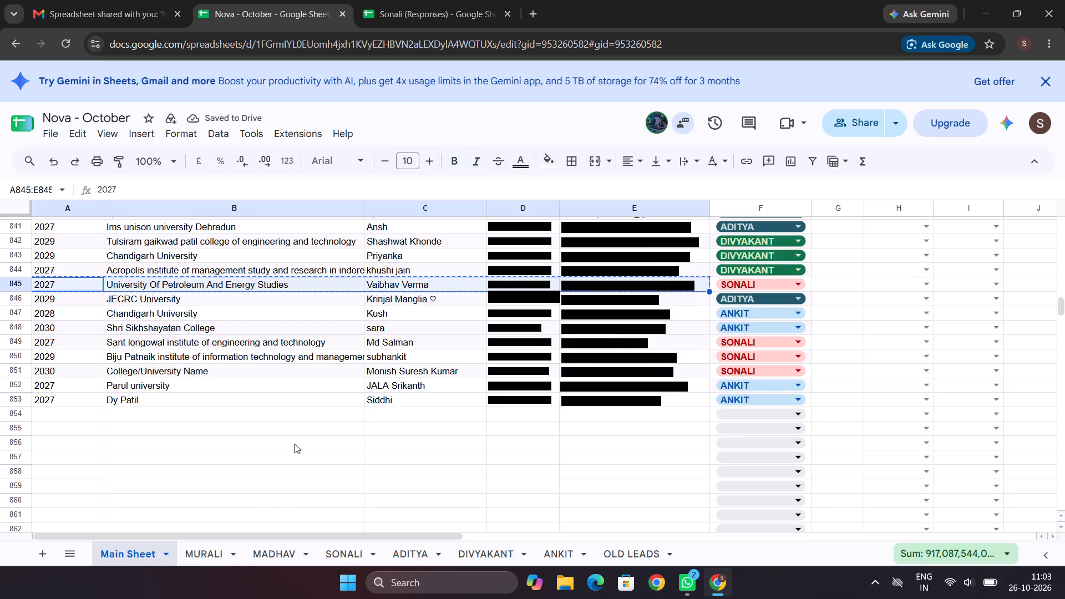
click(357, 545)
scroll(178, 430, down, 1)
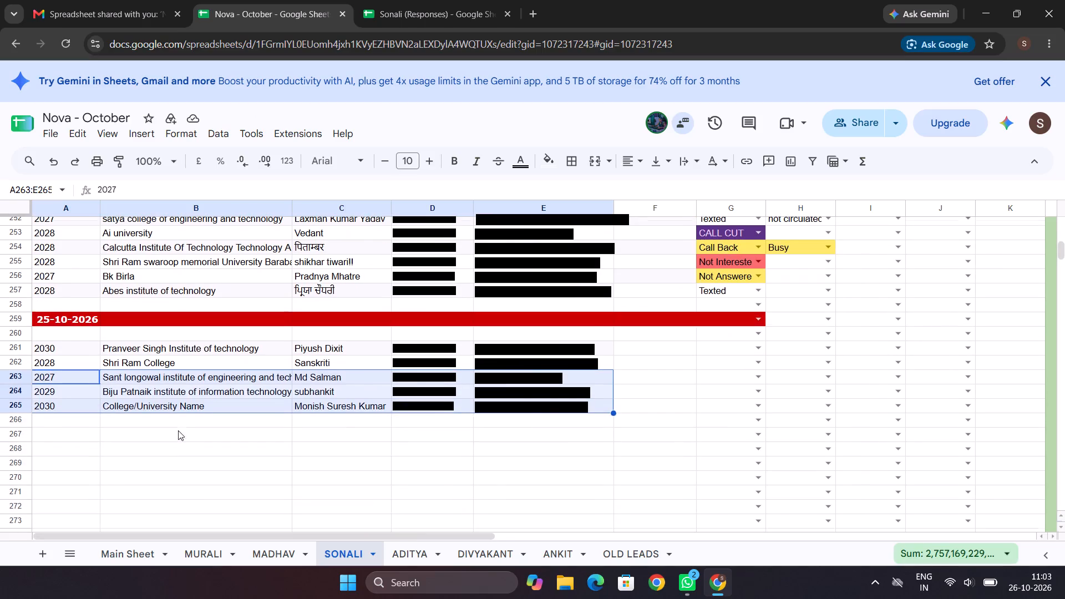
scroll(178, 430, down, 1)
click(52, 421)
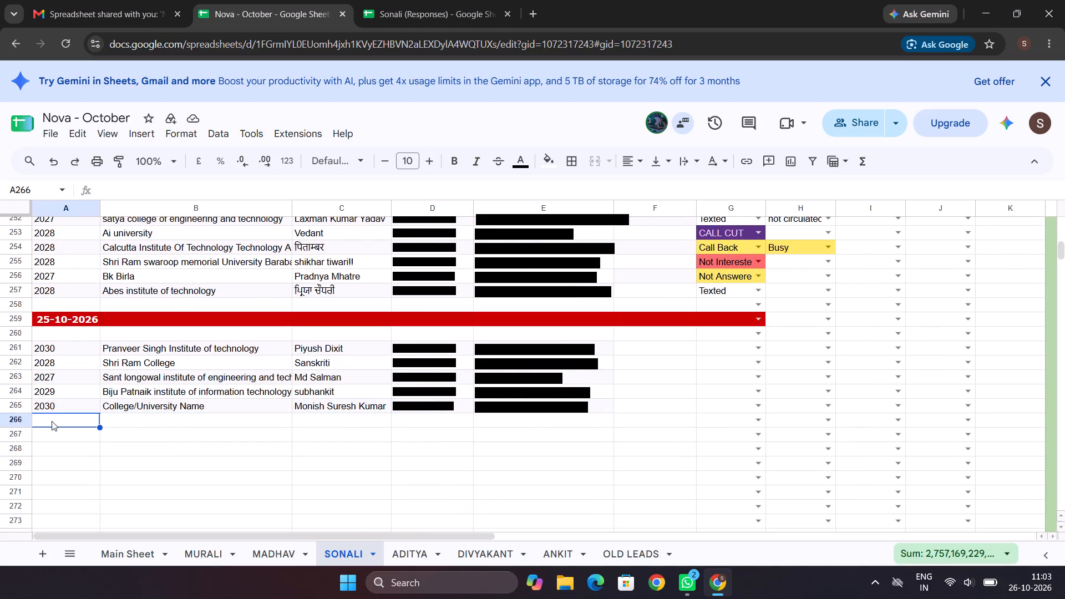
key(ctrl+v)
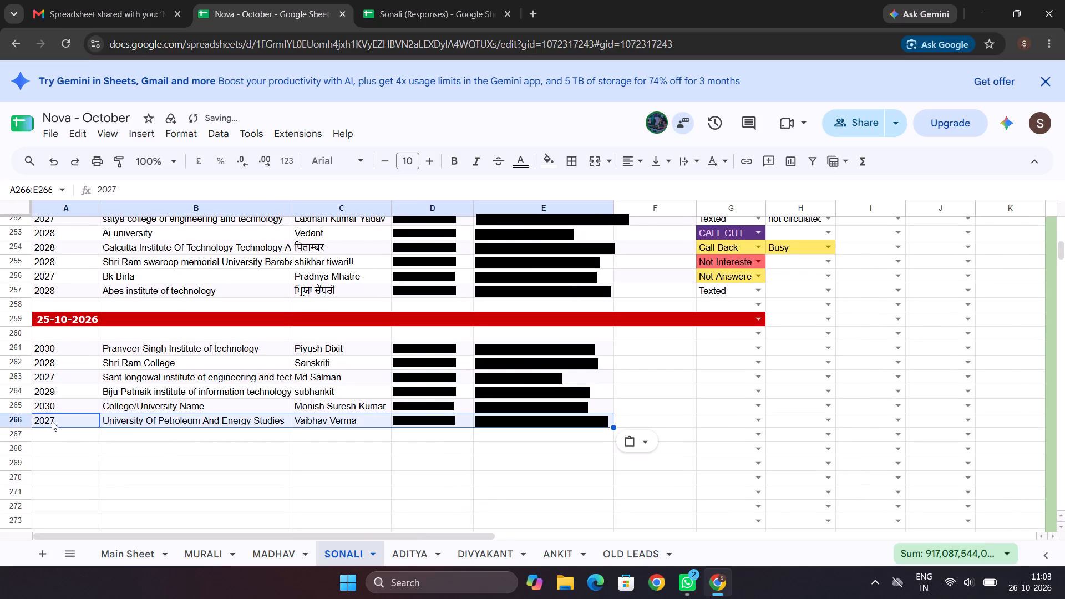
Review the assignees of all 25-10-2026 leads on Main Sheet for any remaining SONALI or unassigned rows.
click(115, 560)
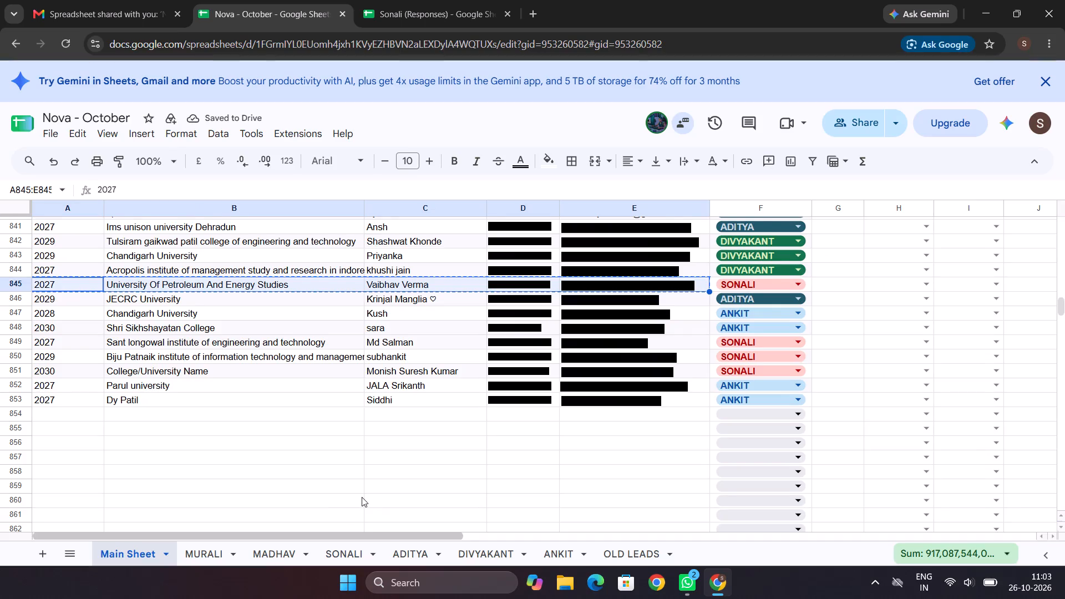
scroll(362, 497, up, 4)
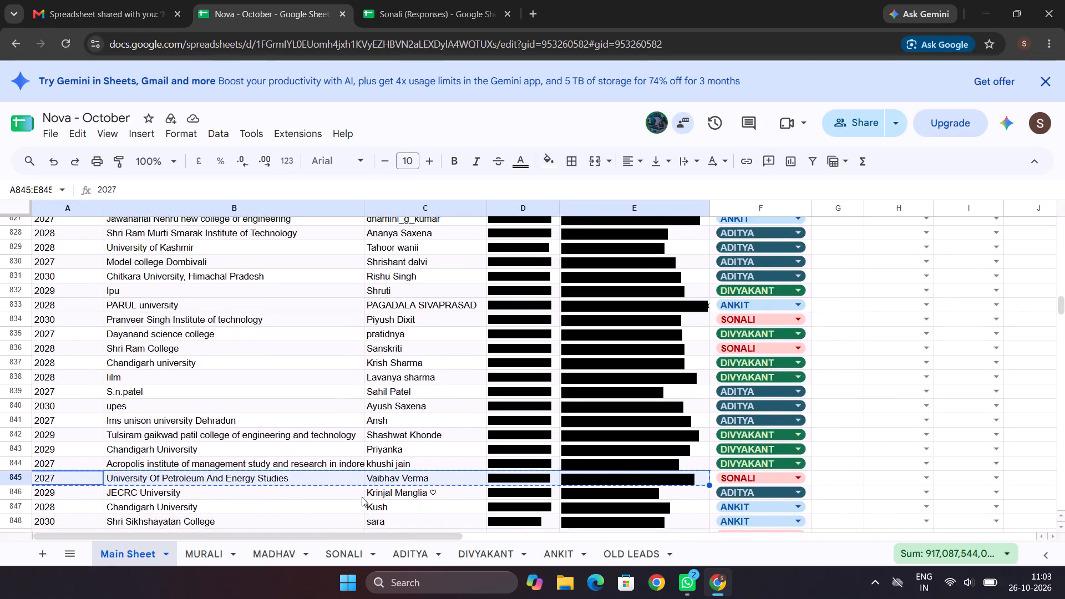
scroll(362, 497, up, 1)
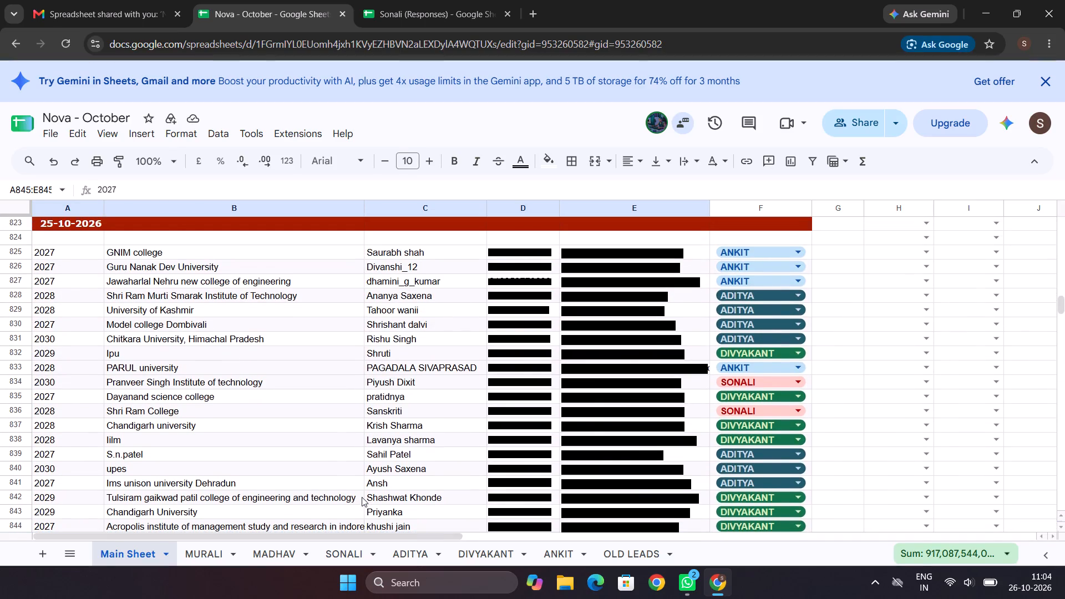
scroll(291, 407, down, 1)
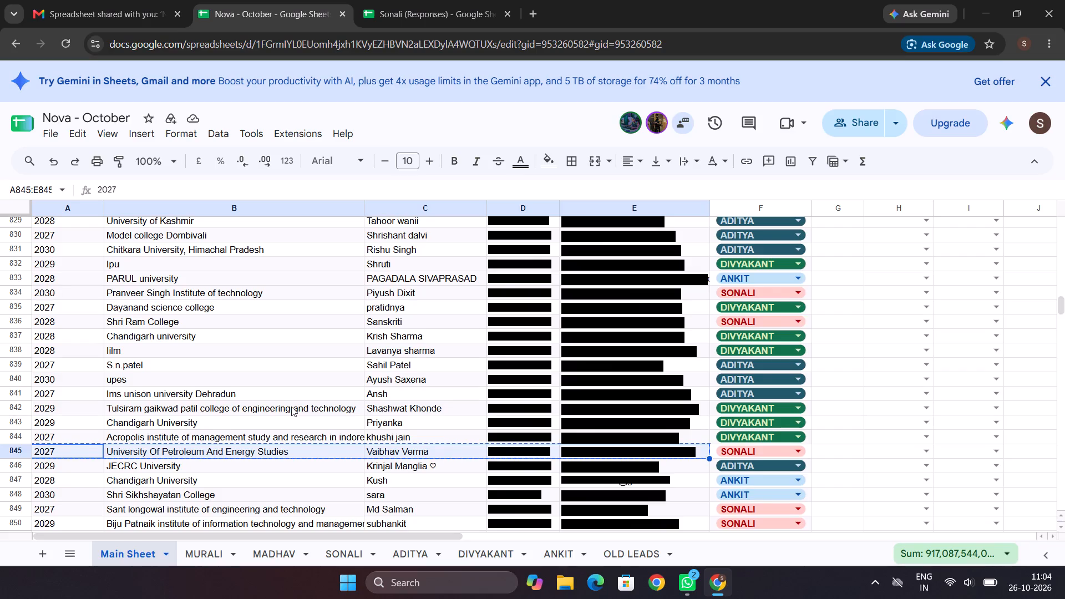
scroll(291, 407, down, 3)
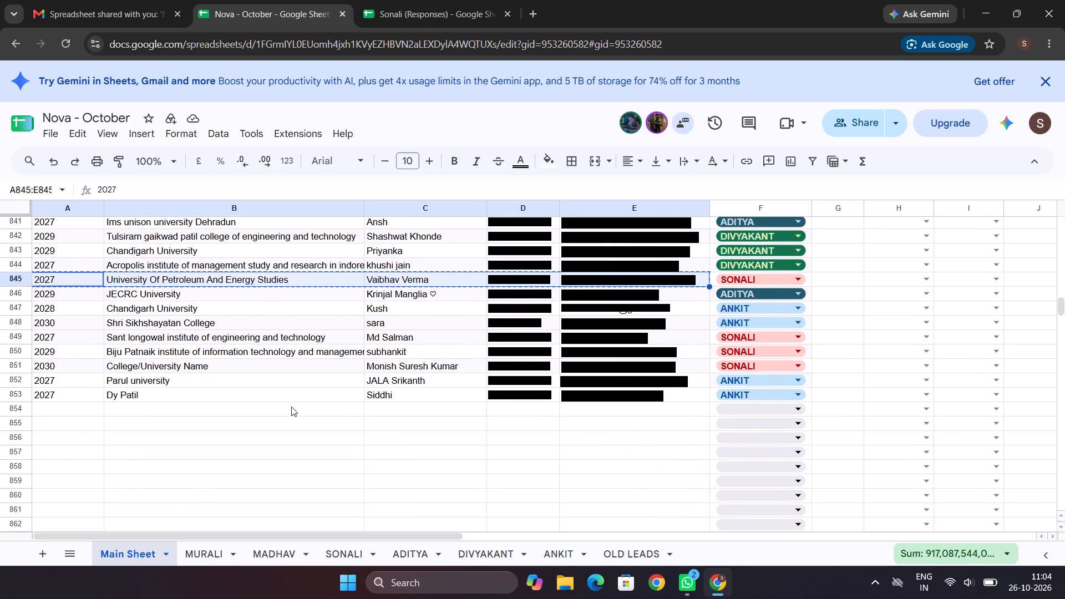
scroll(291, 407, up, 6)
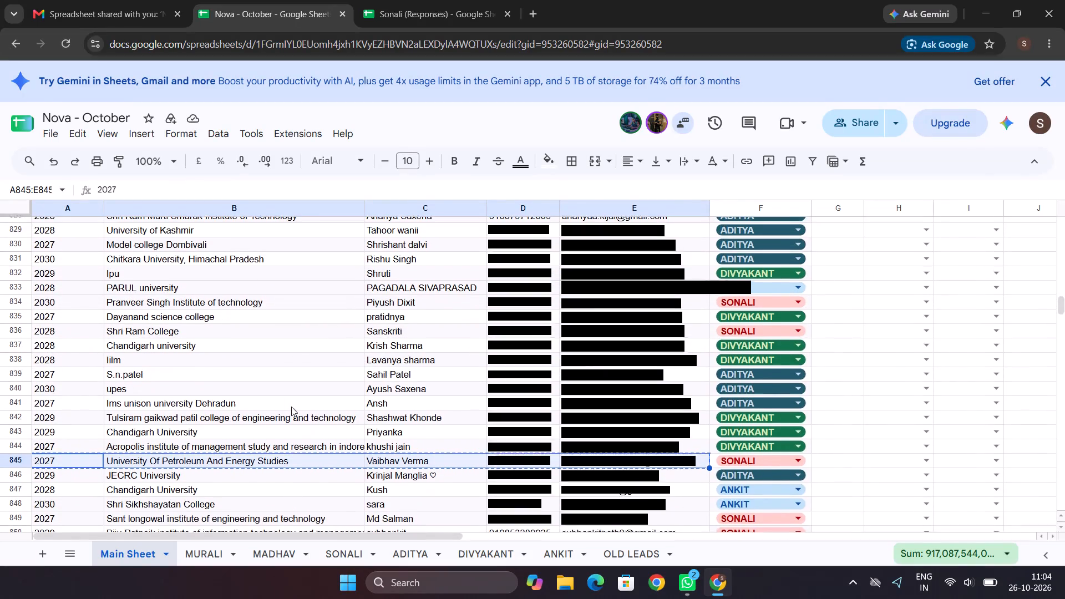
scroll(291, 407, up, 1)
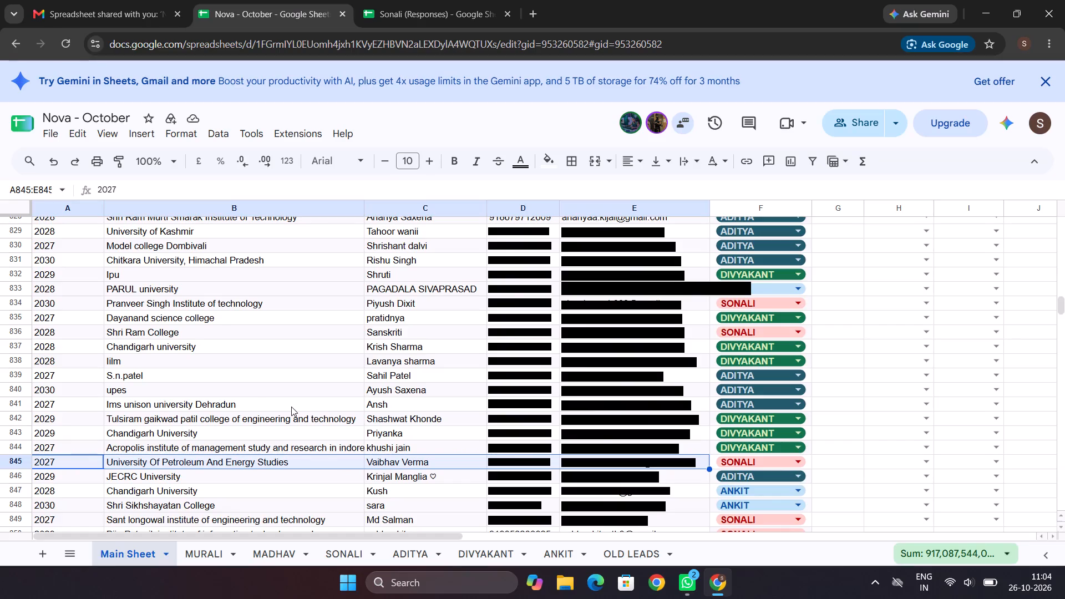
scroll(240, 388, up, 1)
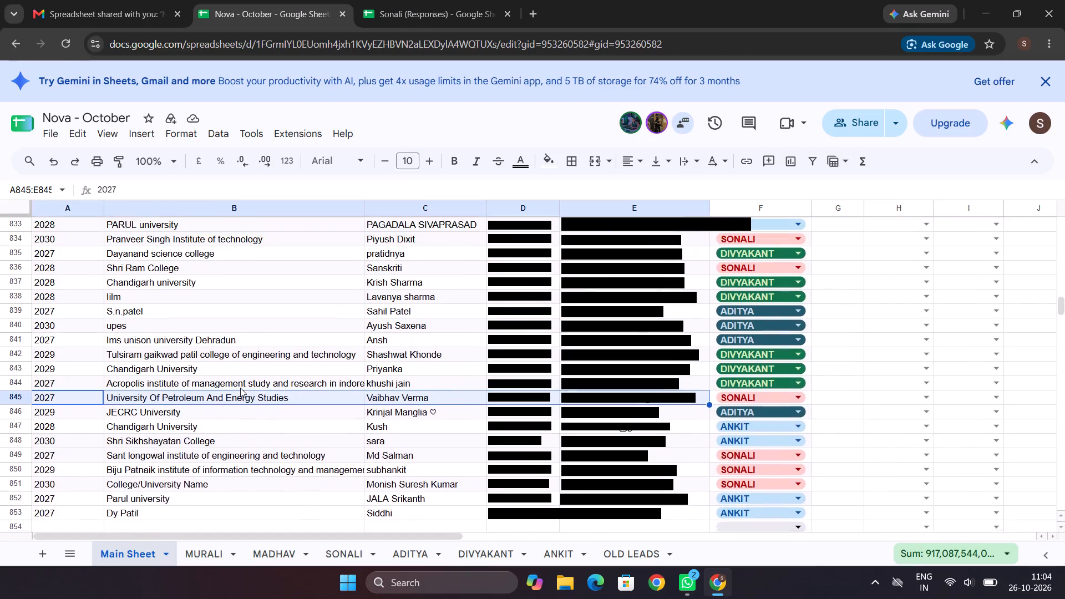
scroll(240, 388, up, 1)
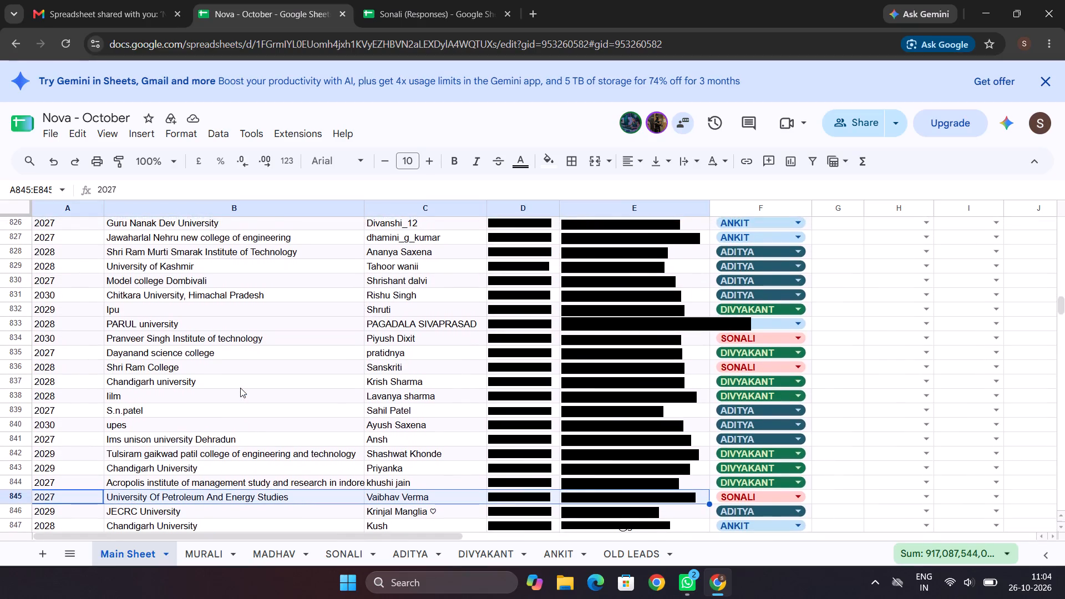
scroll(240, 388, down, 1)
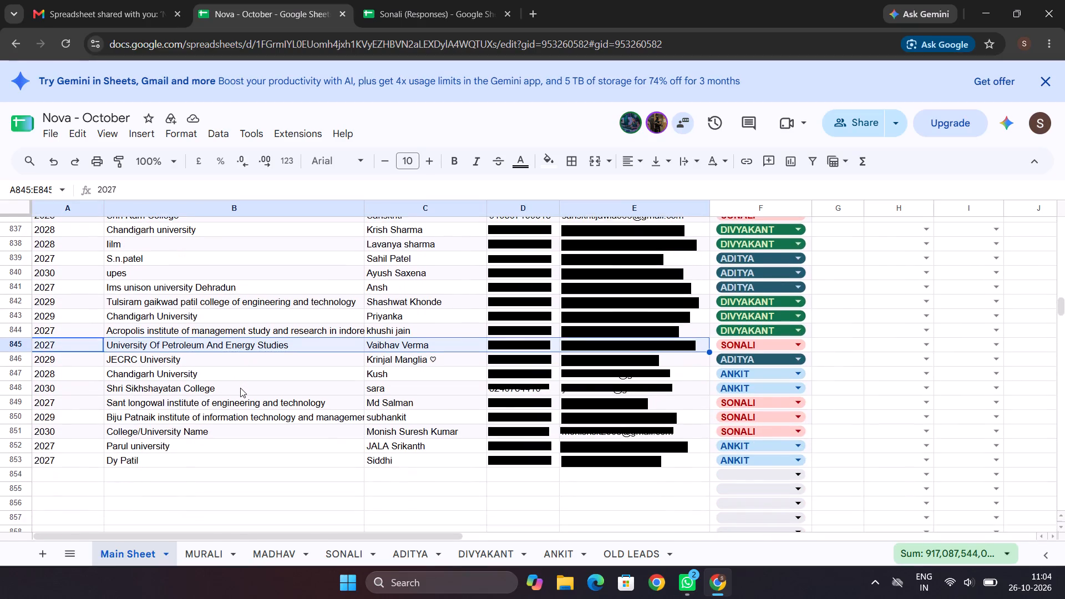
scroll(240, 388, down, 1)
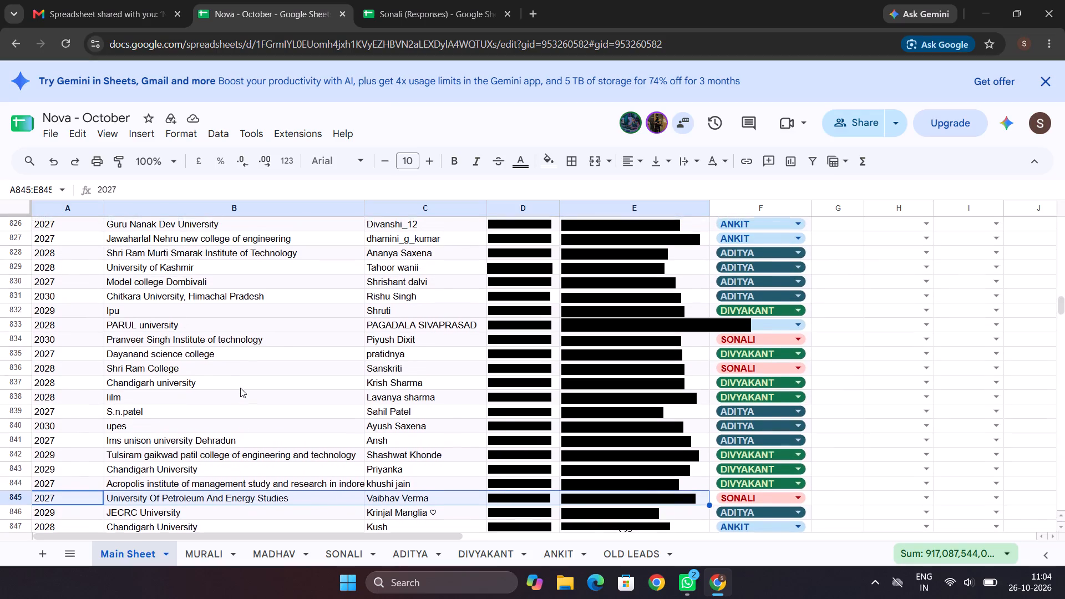
scroll(240, 388, down, 2)
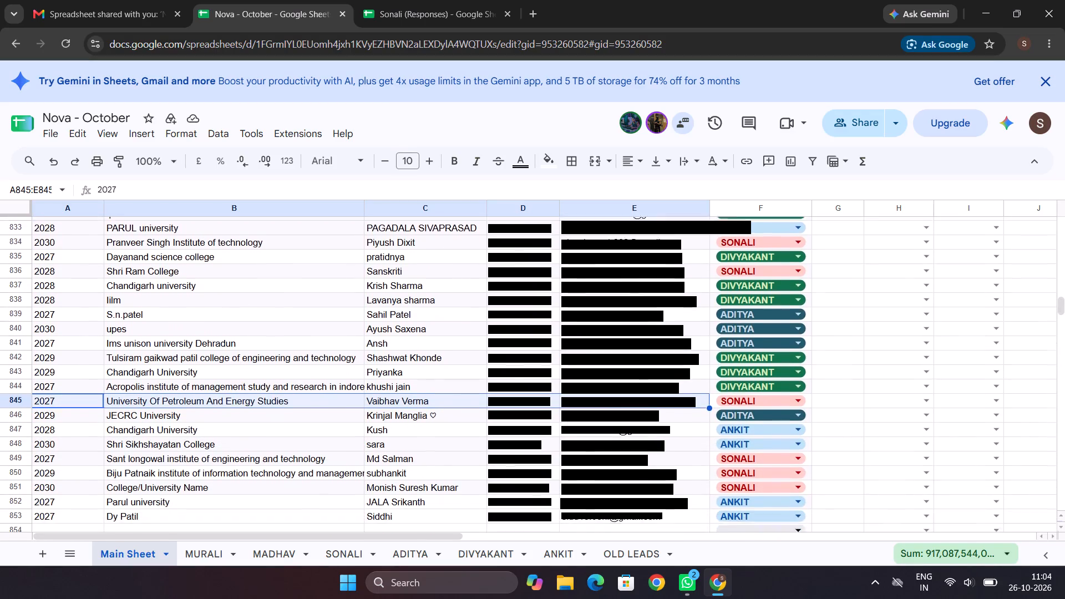
scroll(240, 388, down, 1)
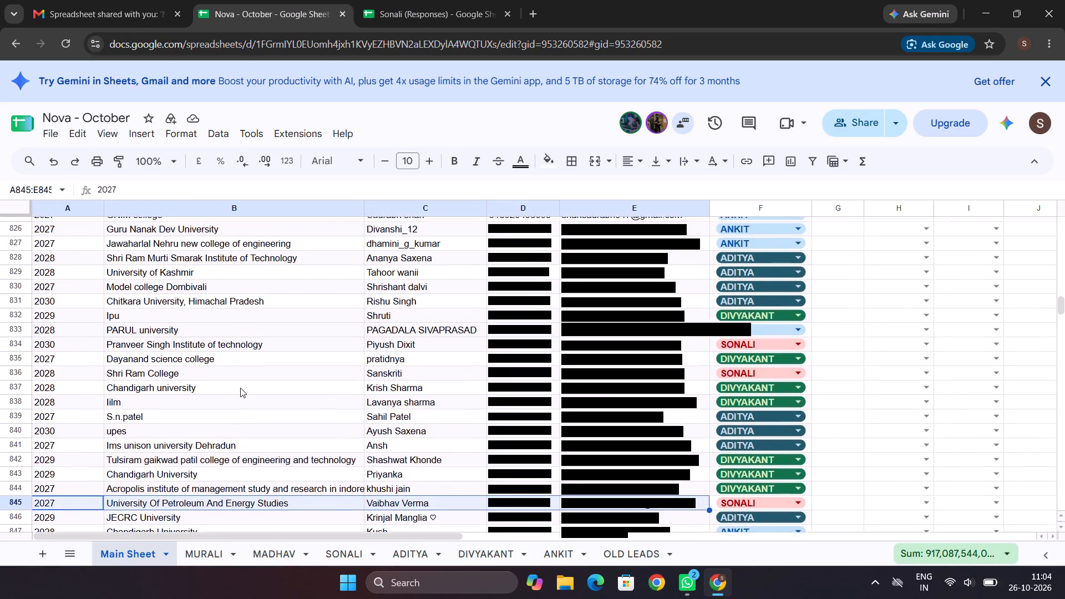
scroll(240, 388, down, 2)
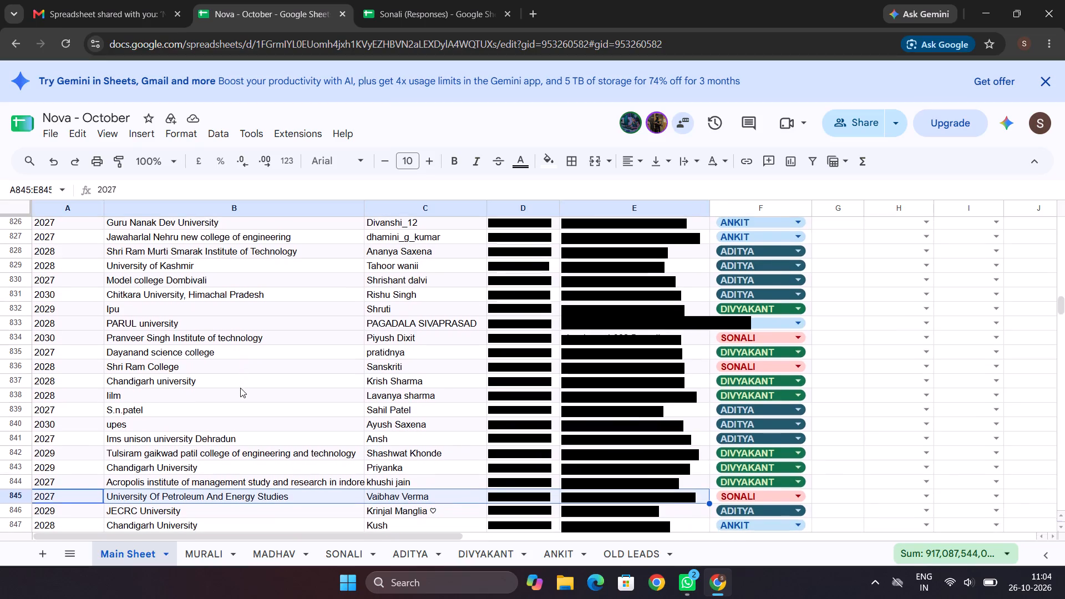
scroll(240, 388, down, 3)
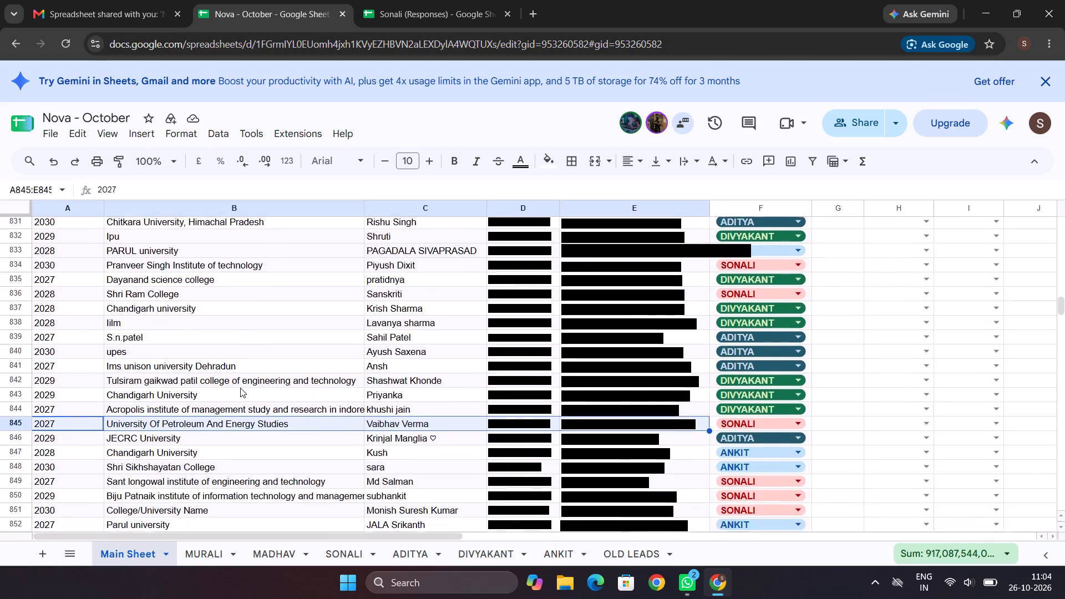
scroll(240, 388, down, 1)
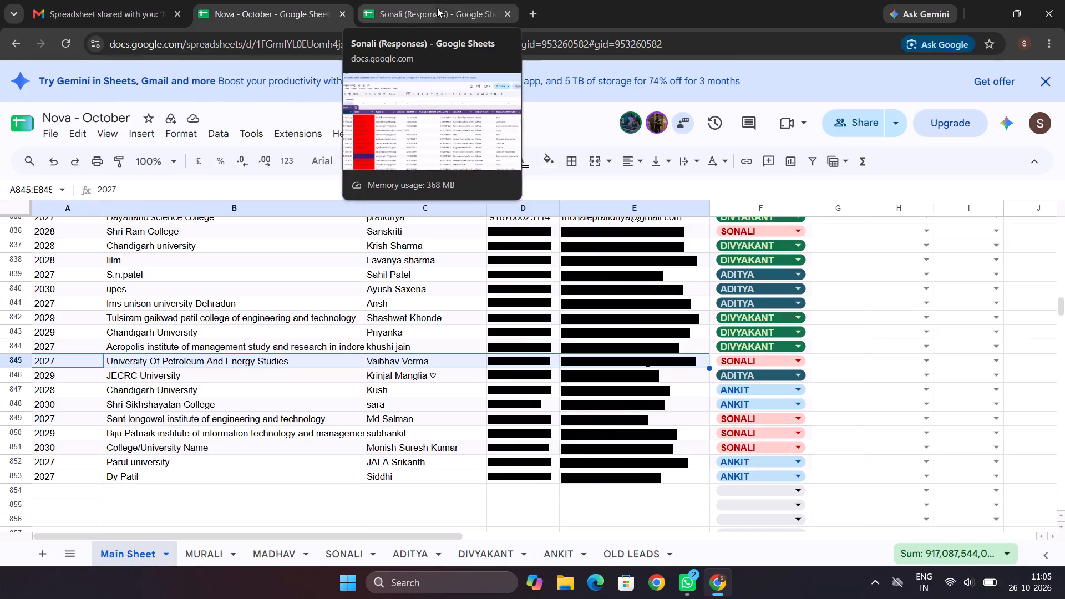
click(226, 461)
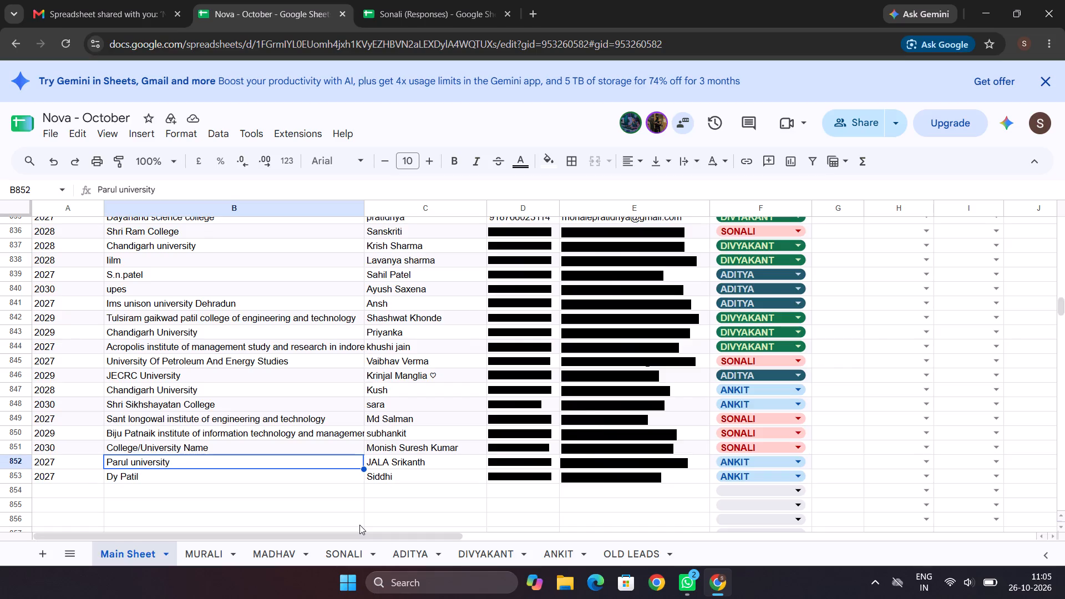
On the SONALI sheet, copy the 25-10-2026 header row (A259:G259) to A268 and set its date to 26-10-2026.
click(353, 557)
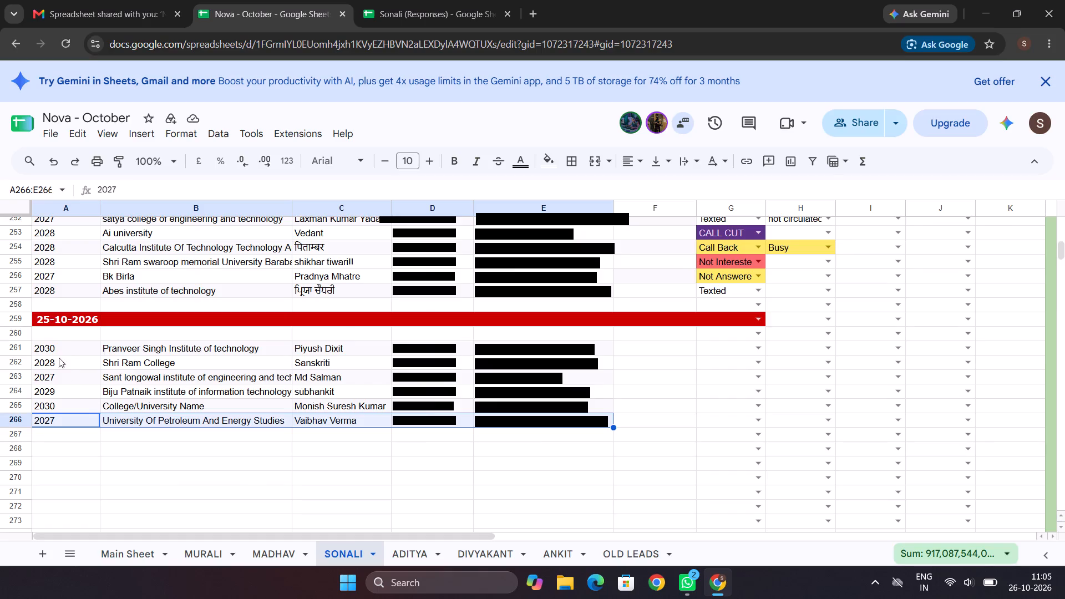
drag(48, 321, 369, 344)
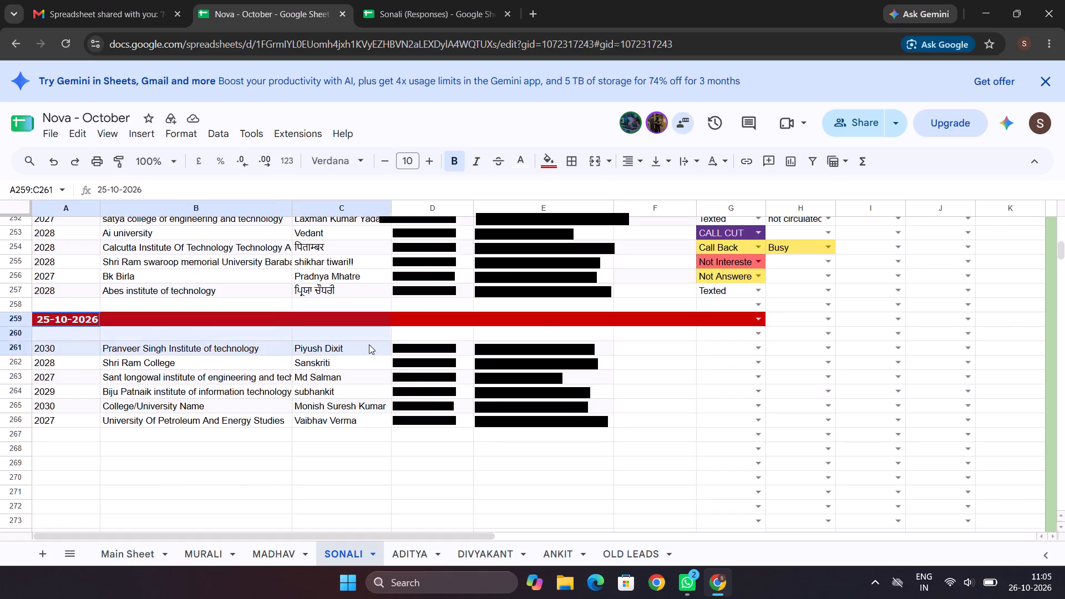
drag(369, 344, 753, 321)
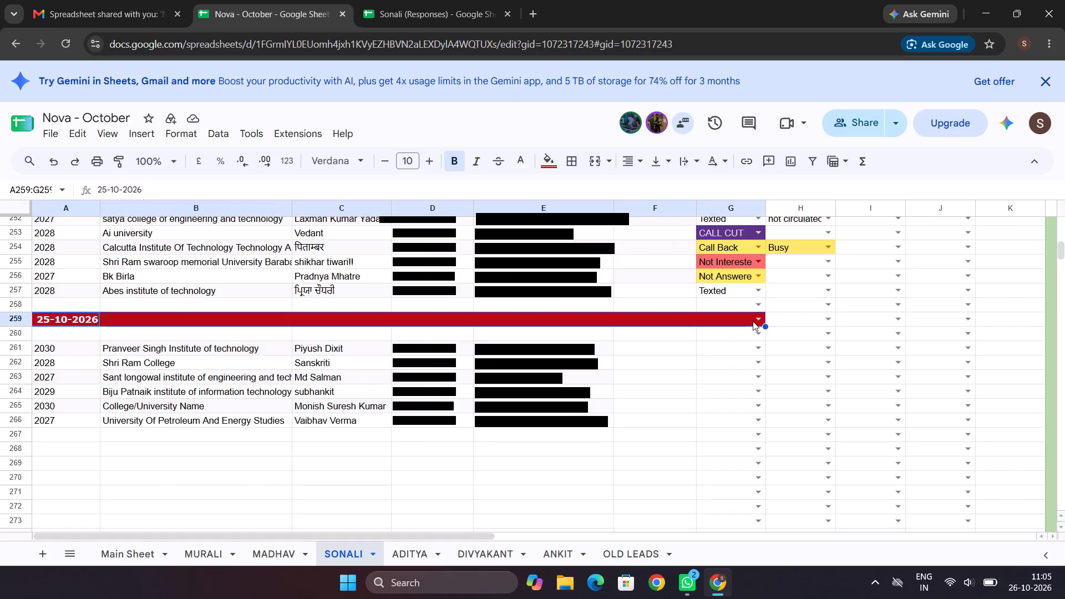
key(ctrl+c)
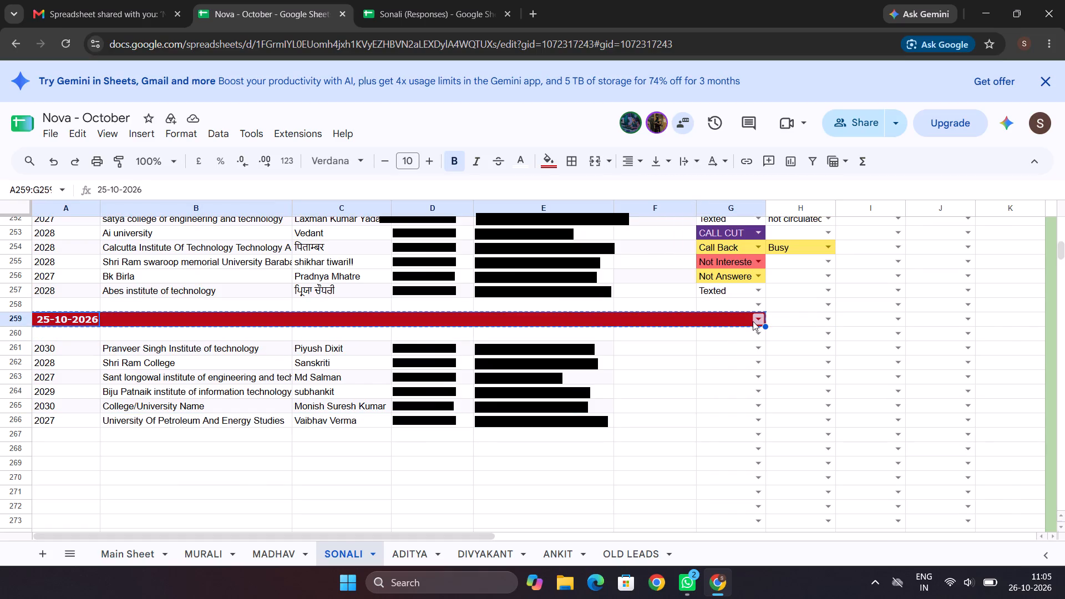
click(69, 453)
key(ctrl+v)
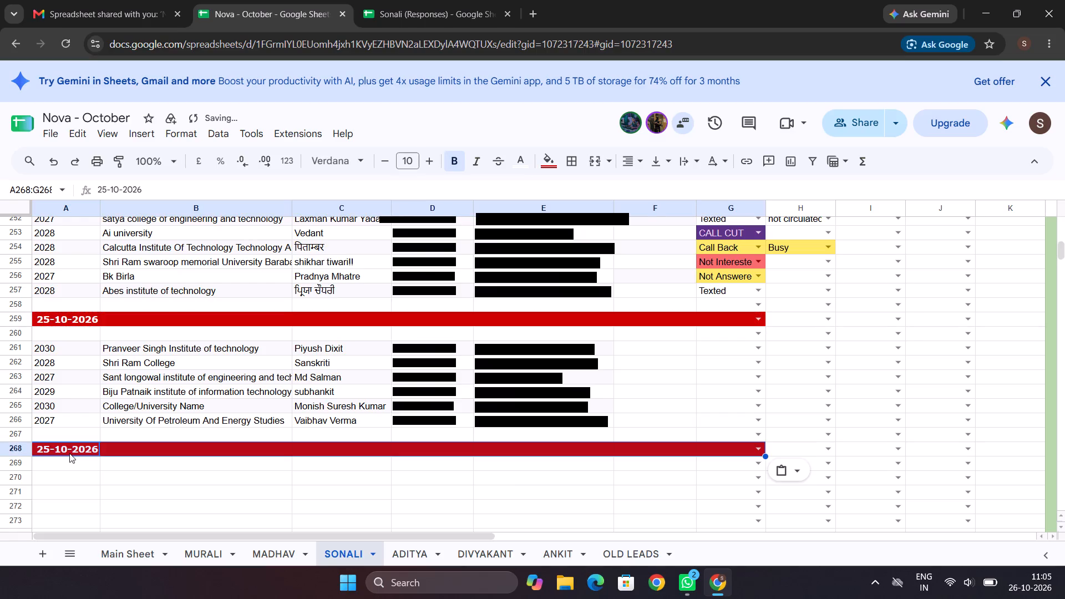
double_click(69, 451)
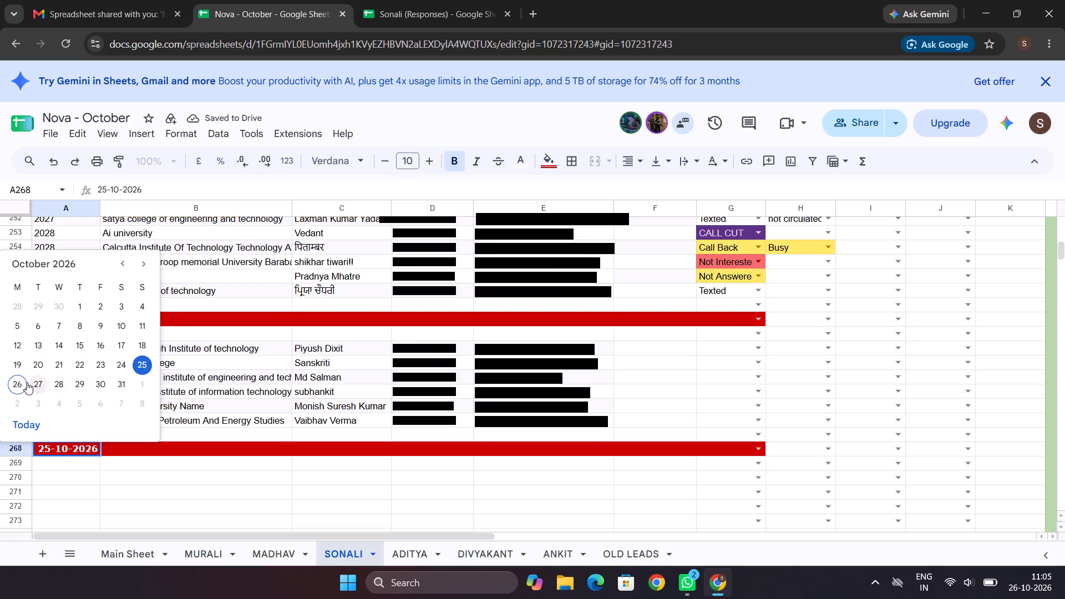
click(18, 382)
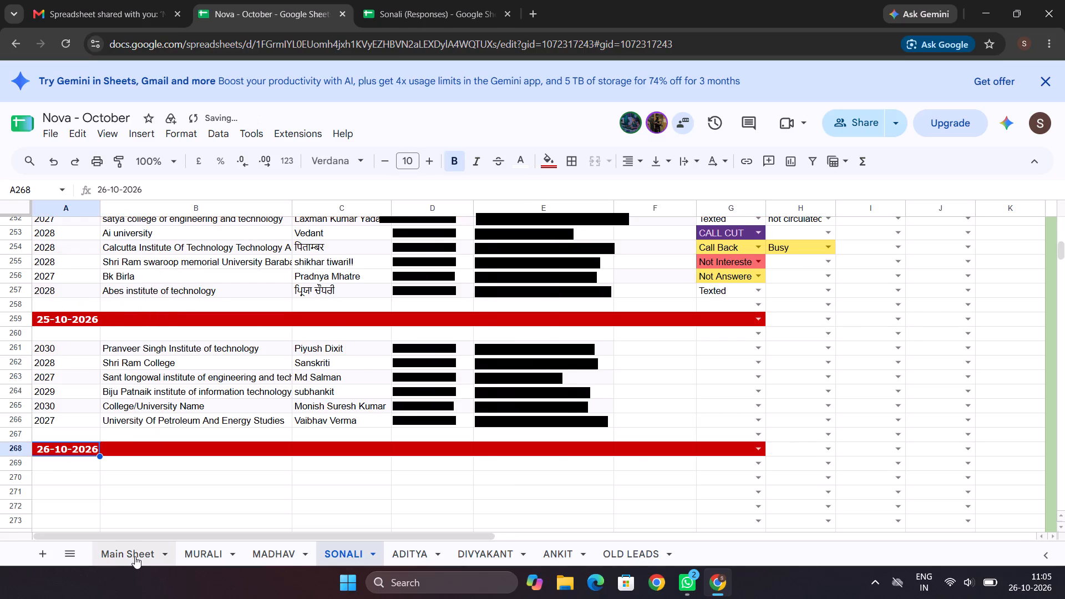
Check Main Sheet below the 25-10-2026 leads for new entries, and return to the 26-10-2026 section of the SONALI sheet.
click(135, 556)
scroll(247, 498, down, 1)
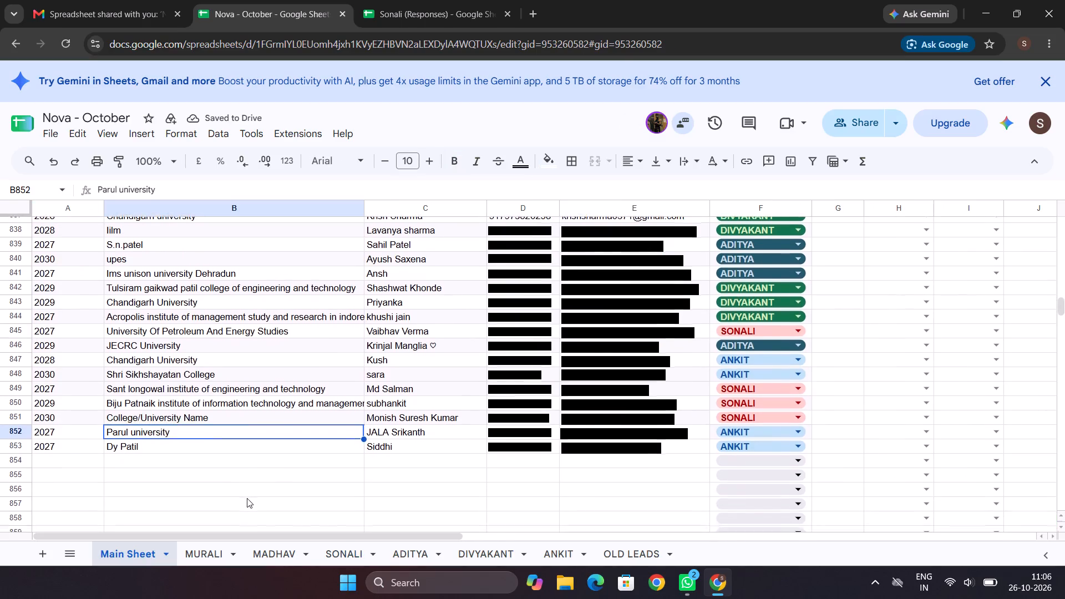
scroll(247, 498, down, 1)
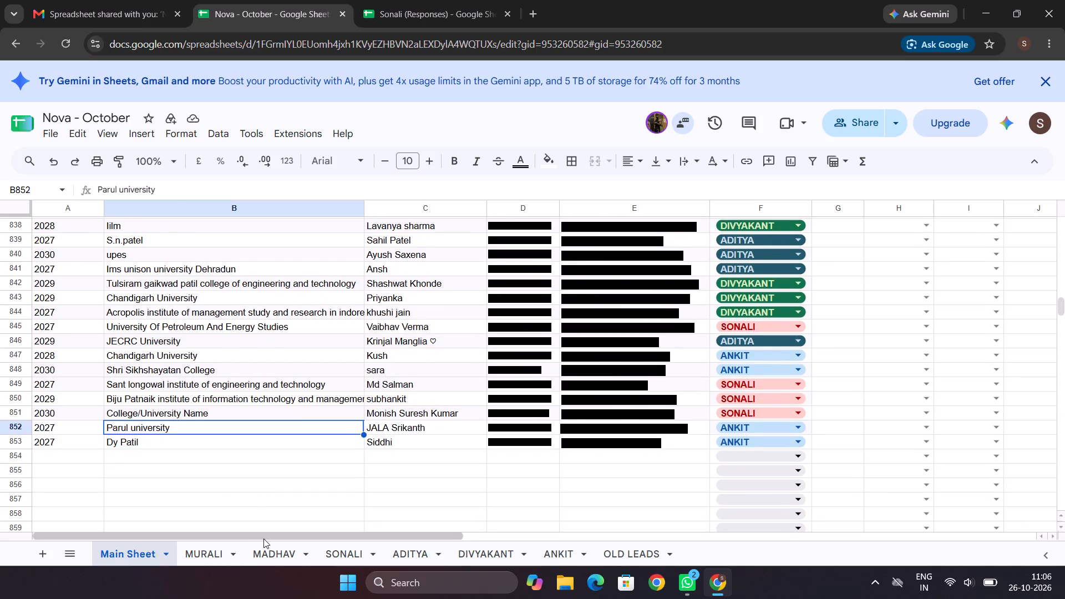
click(339, 555)
scroll(224, 491, down, 1)
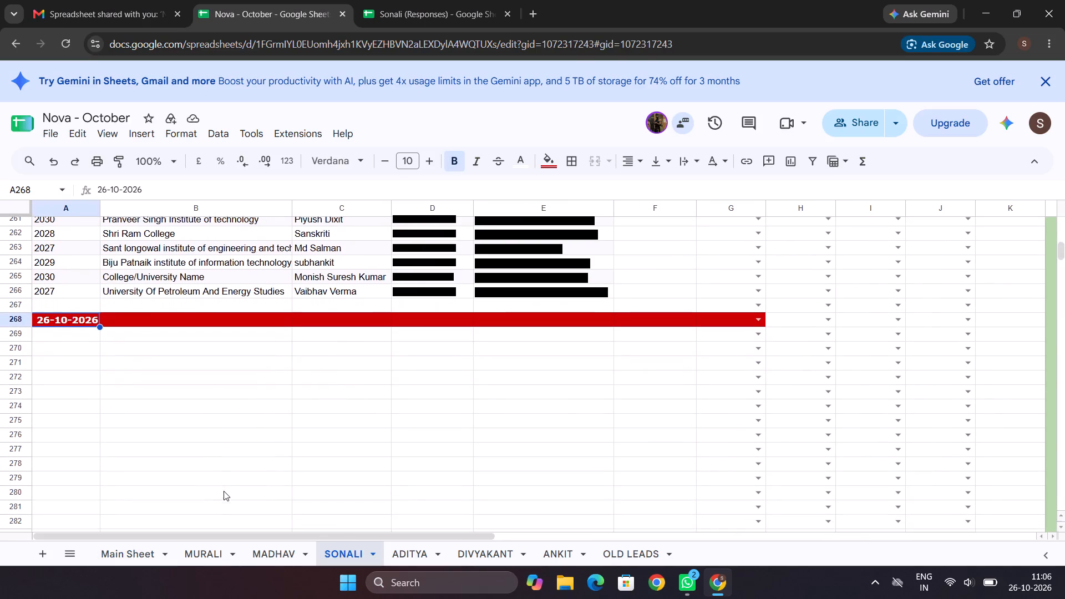
scroll(224, 491, down, 1)
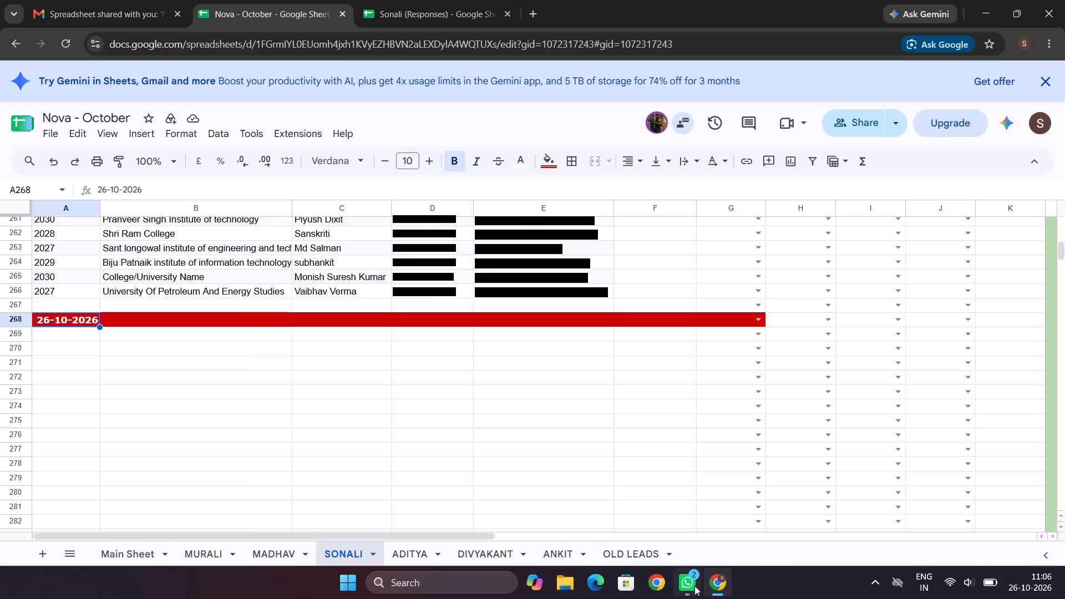
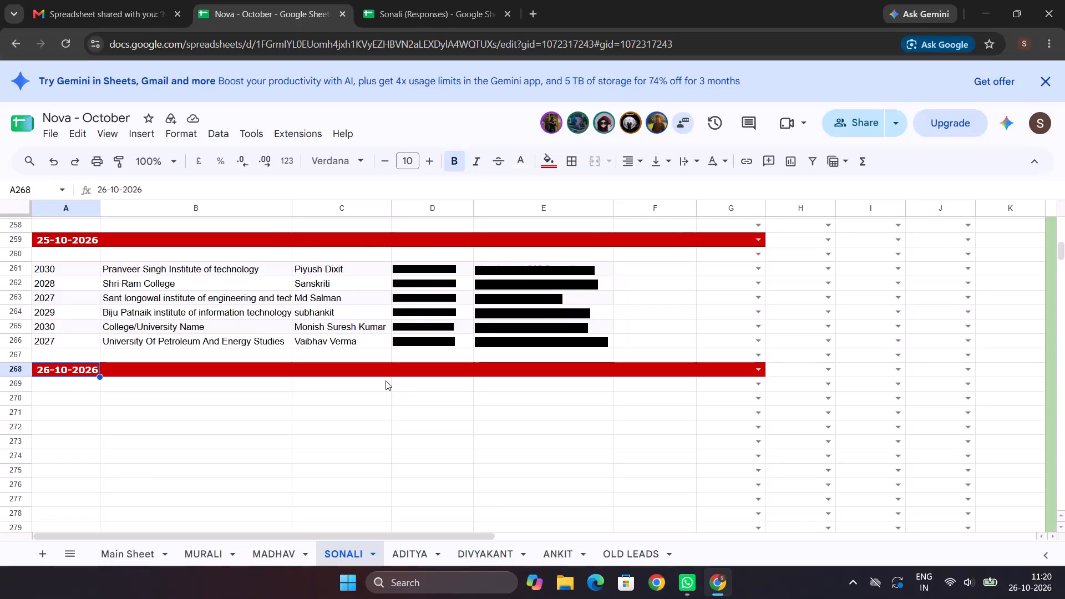
Set the status of the Regional college of management lead (G239) to "CD - Made Group : 50+ Participants".
scroll(386, 380, up, 5)
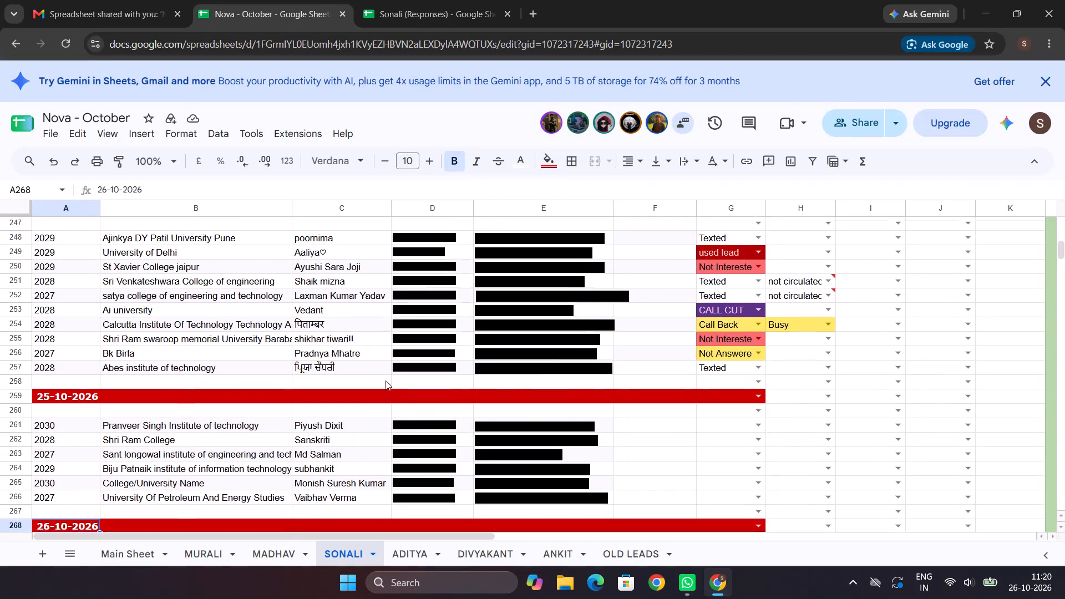
scroll(386, 380, up, 3)
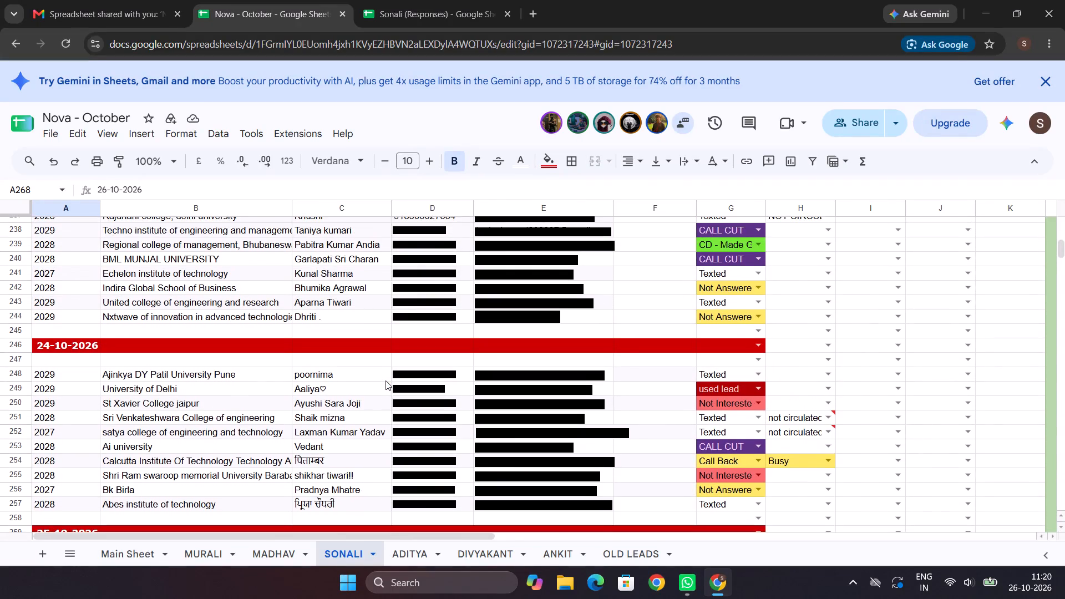
scroll(386, 380, up, 1)
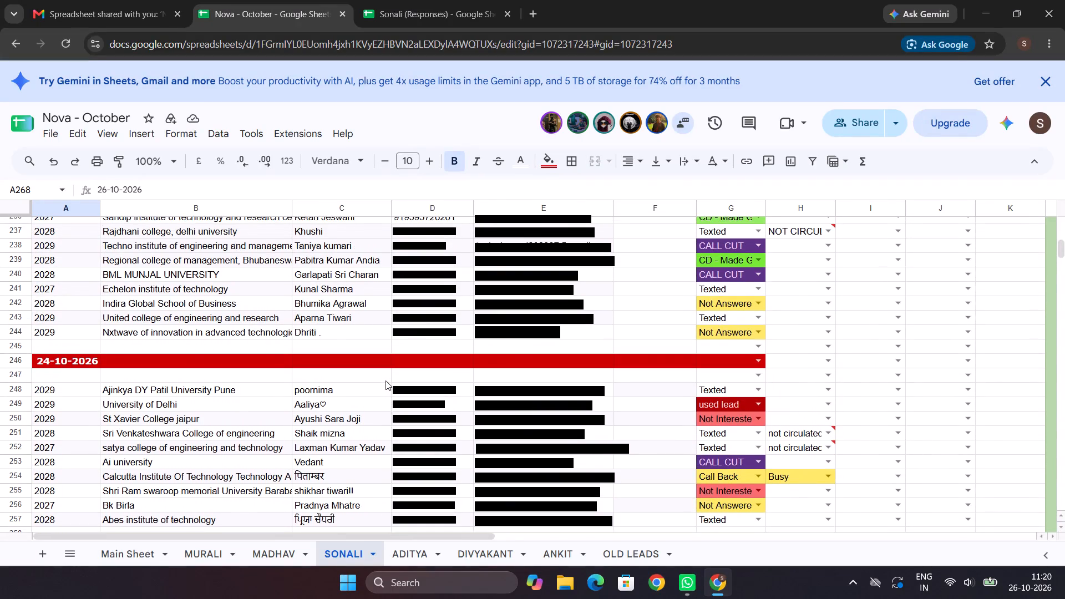
click(760, 261)
click(772, 319)
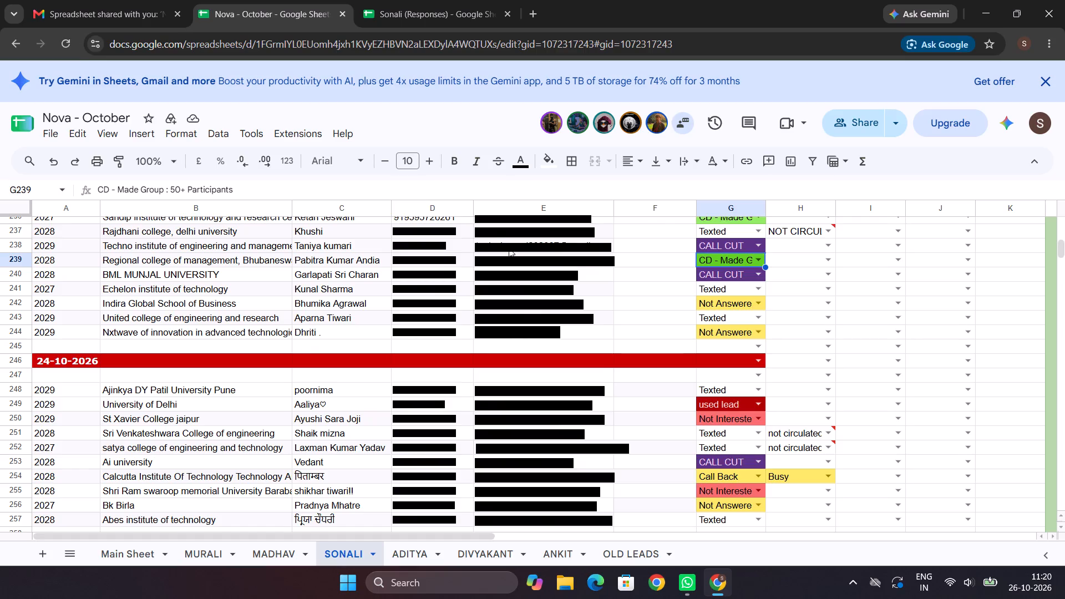
Set the status of the Pranveer Singh Institute of technology lead (G261) under 25-10-2026 to "Not Answered".
scroll(469, 436, down, 4)
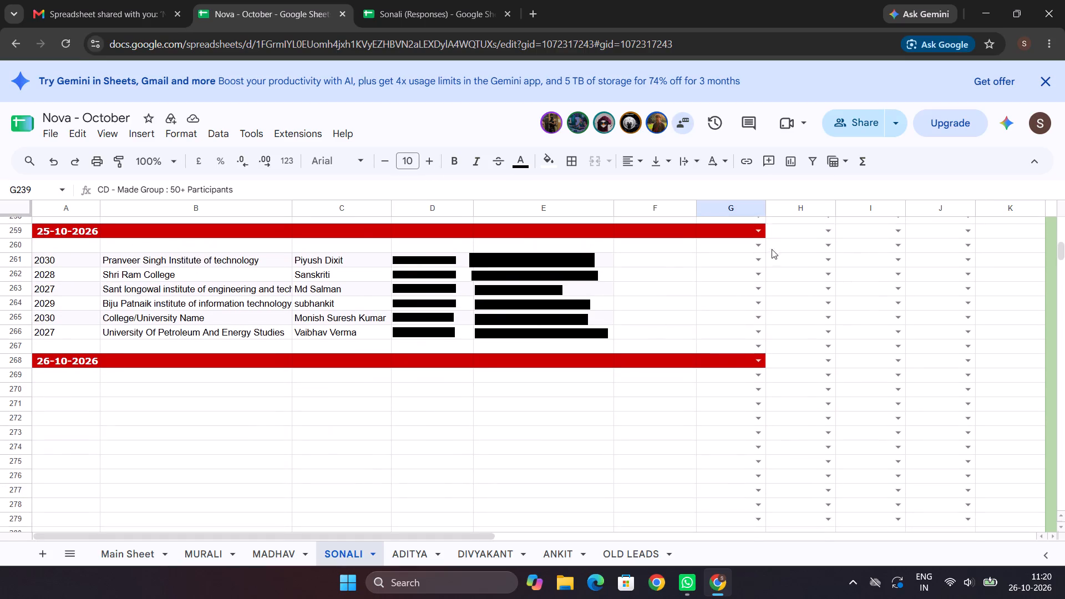
click(760, 258)
click(742, 350)
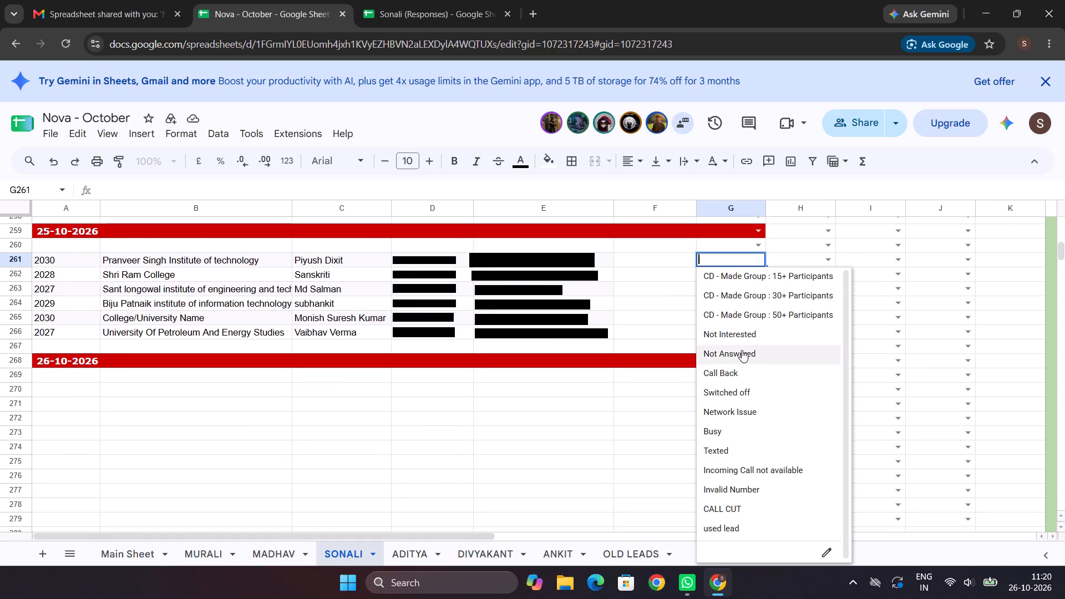
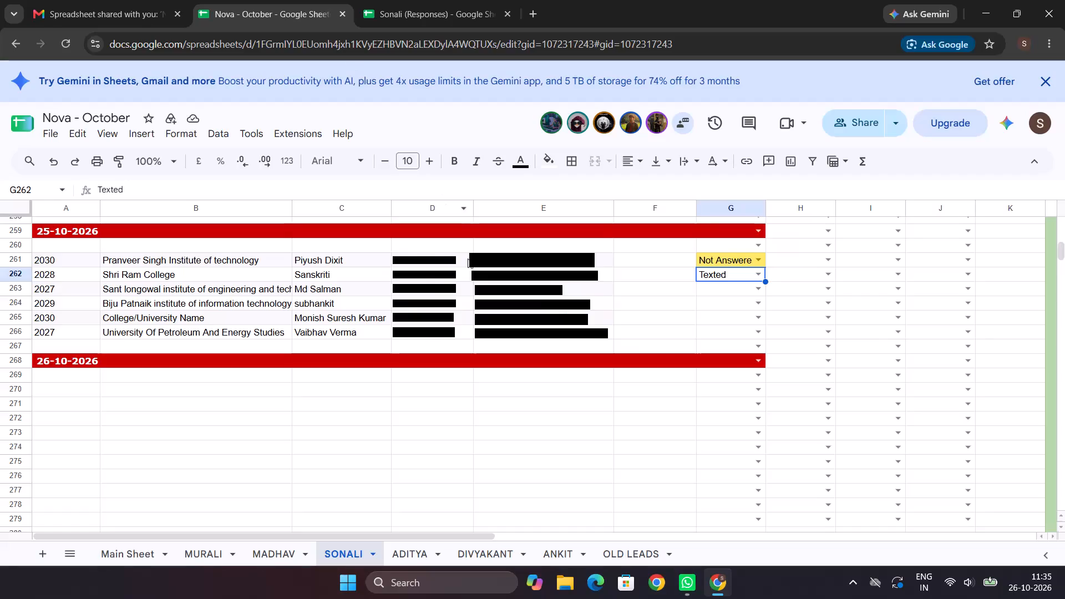
Look through the newest entries at the end of Main Sheet for leads assigned to SONALI.
click(145, 551)
scroll(292, 478, down, 2)
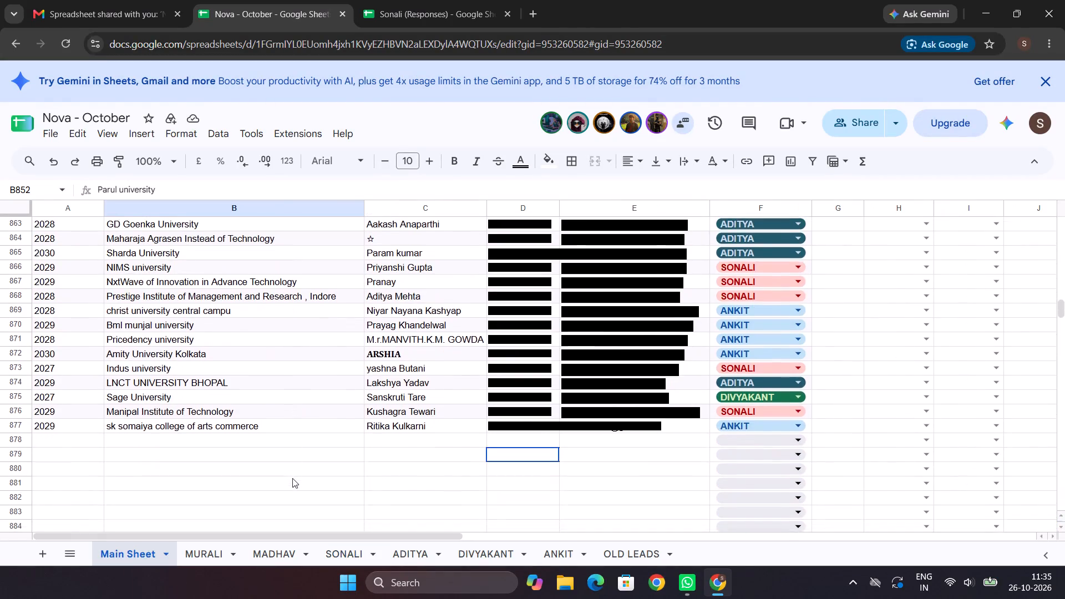
scroll(216, 439, up, 1)
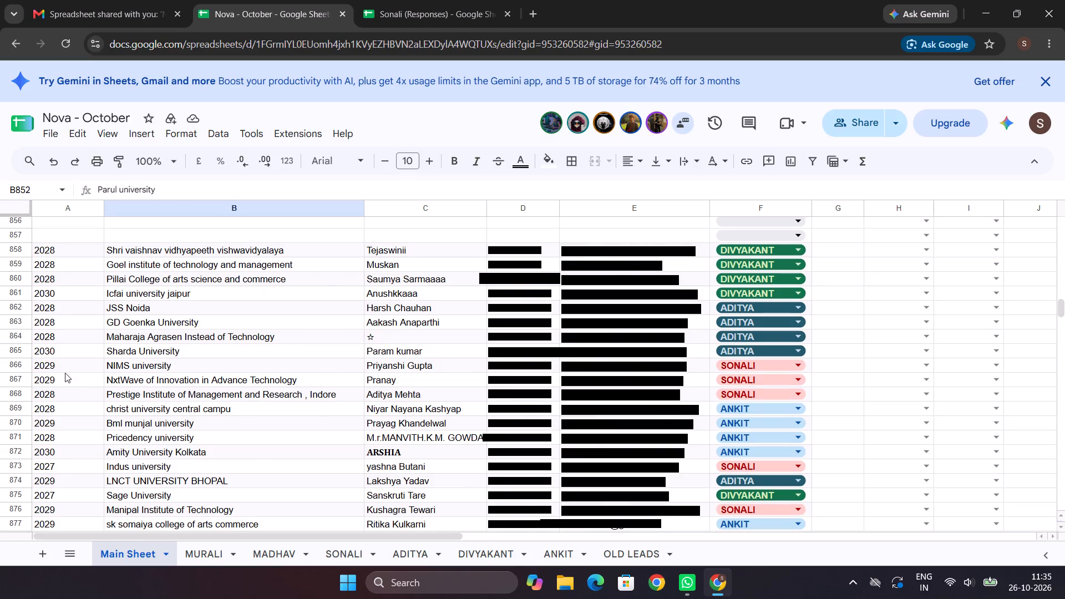
Copy the three SONALI leads in A866:E868 of the Main Sheet into the SONALI sheet under 26-10-2026, starting at A270.
drag(40, 364, 239, 410)
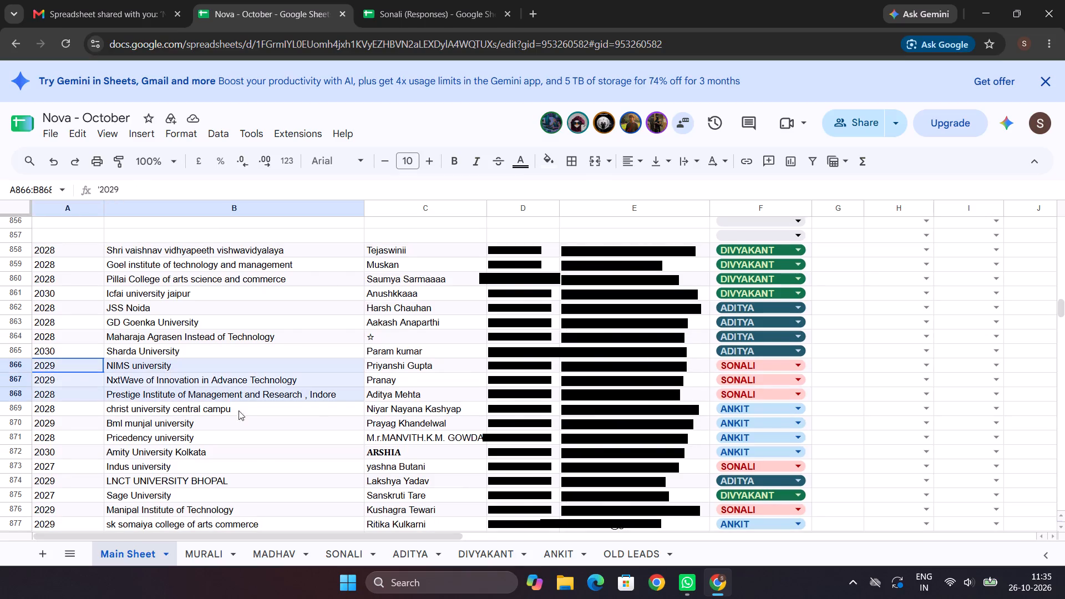
drag(239, 410, 626, 392)
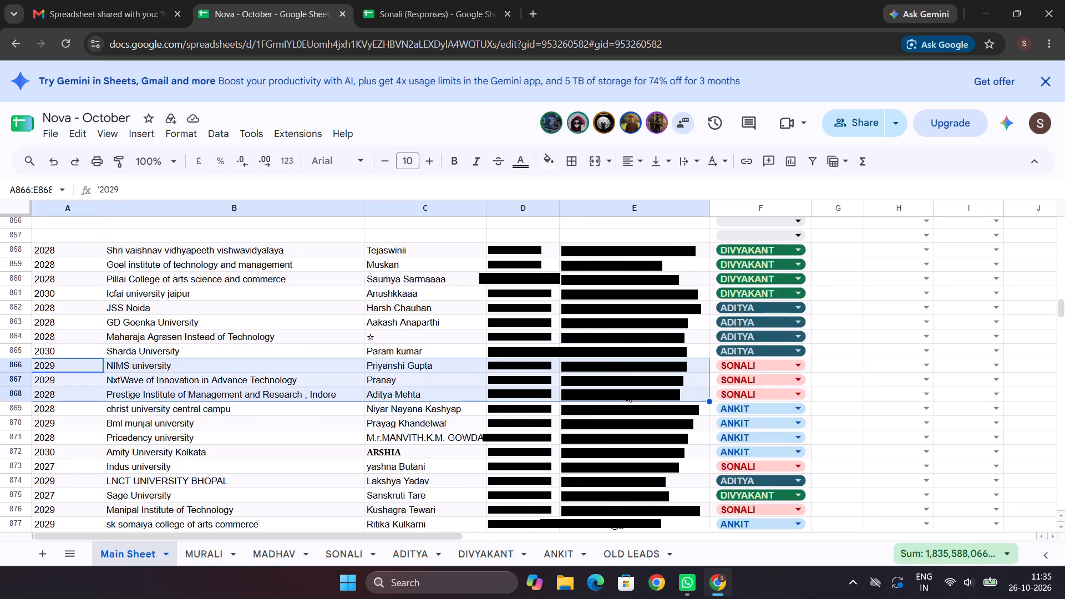
key(ctrl+c)
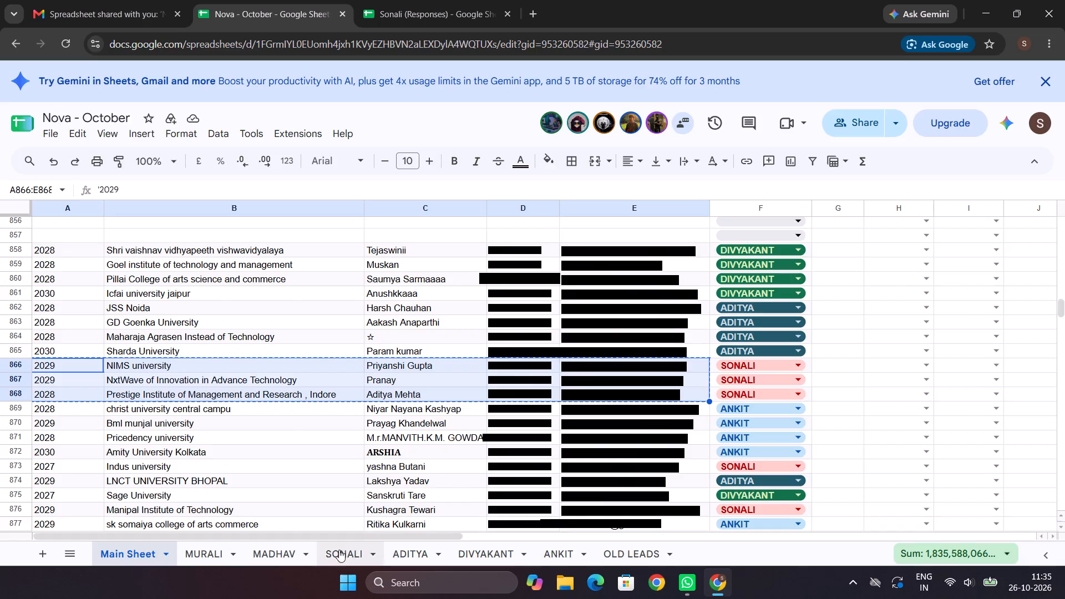
click(339, 550)
click(78, 392)
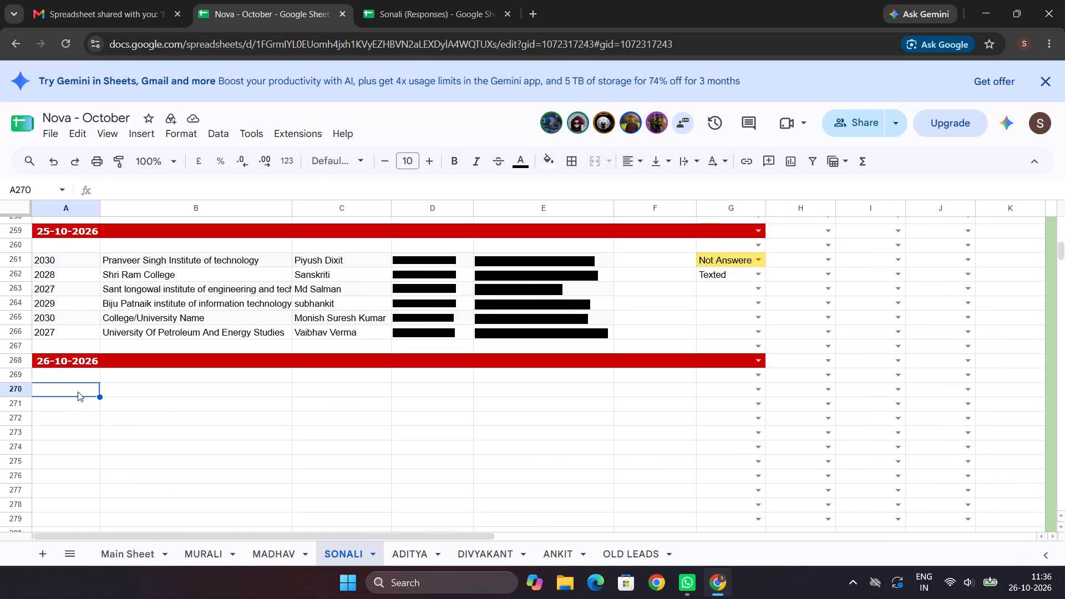
key(ctrl+v)
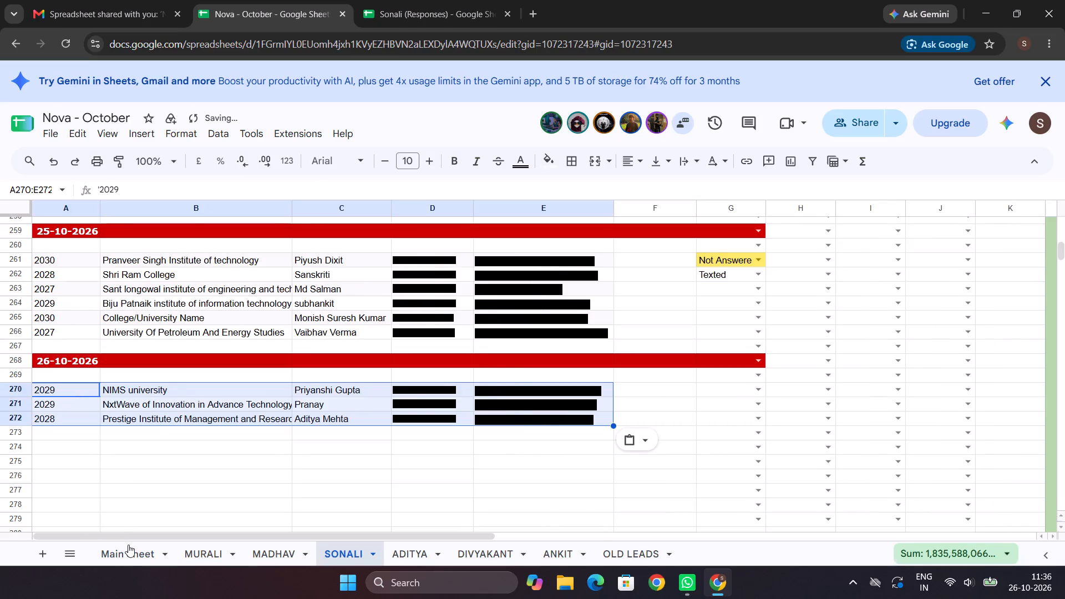
Select the SONALI-assigned Indus university lead (A873:E873) on the Main Sheet for copying.
click(128, 551)
scroll(266, 438, down, 1)
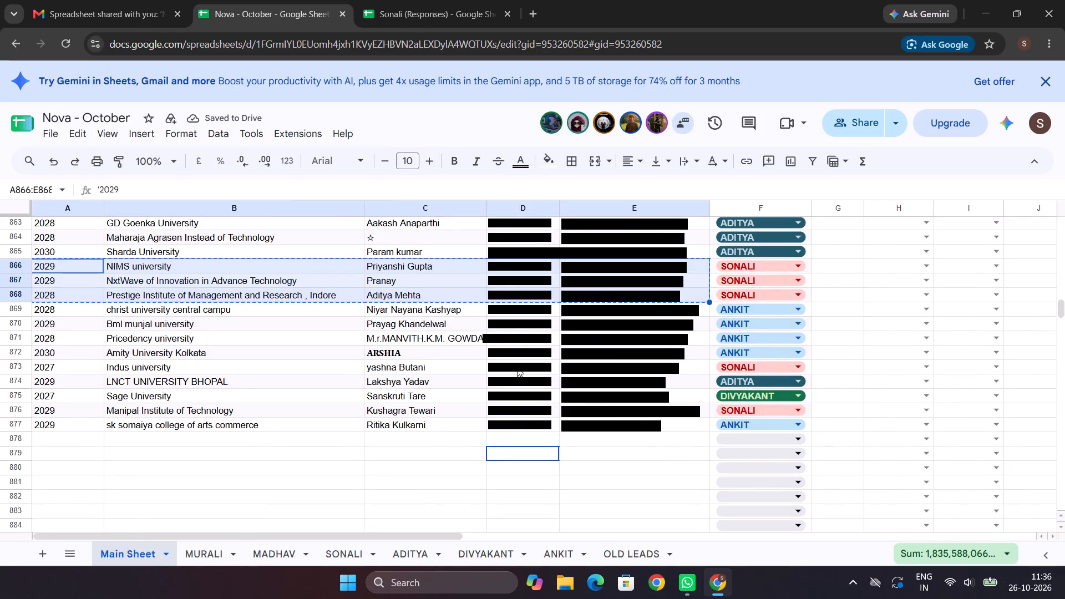
drag(43, 369, 634, 373)
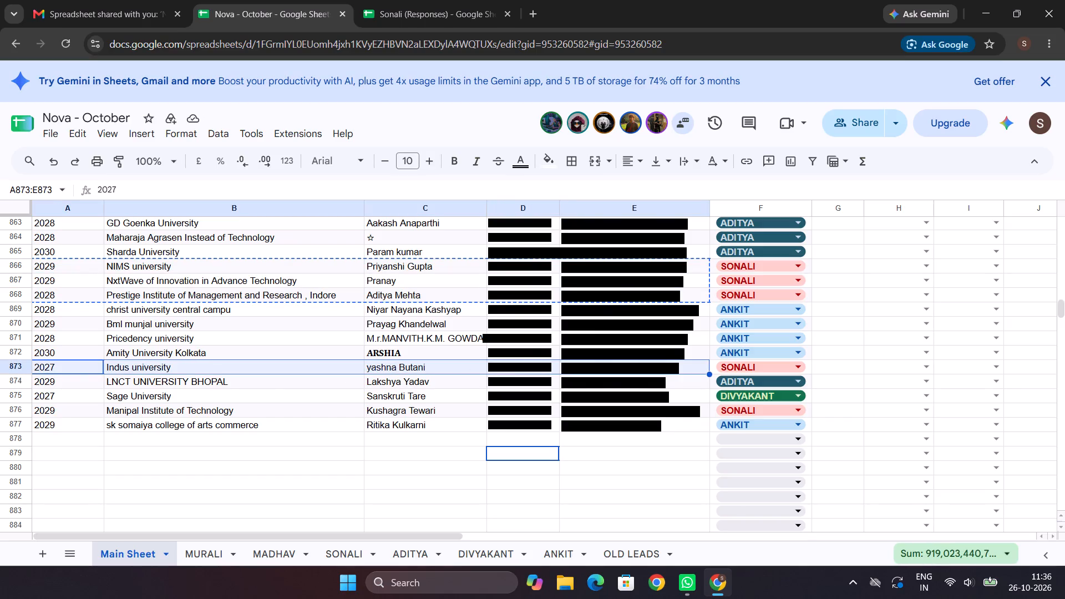
Copy the selected Indus university lead (A873:E873) from the Main Sheet into the SONALI sheet under 26-10-2026, starting at A273.
key(ctrl+c)
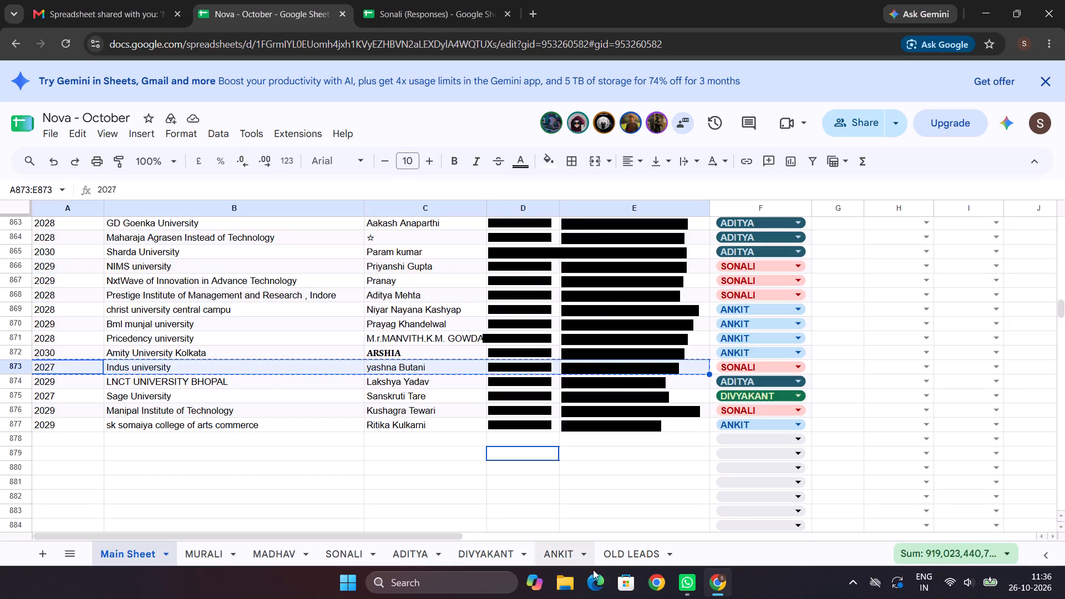
click(335, 560)
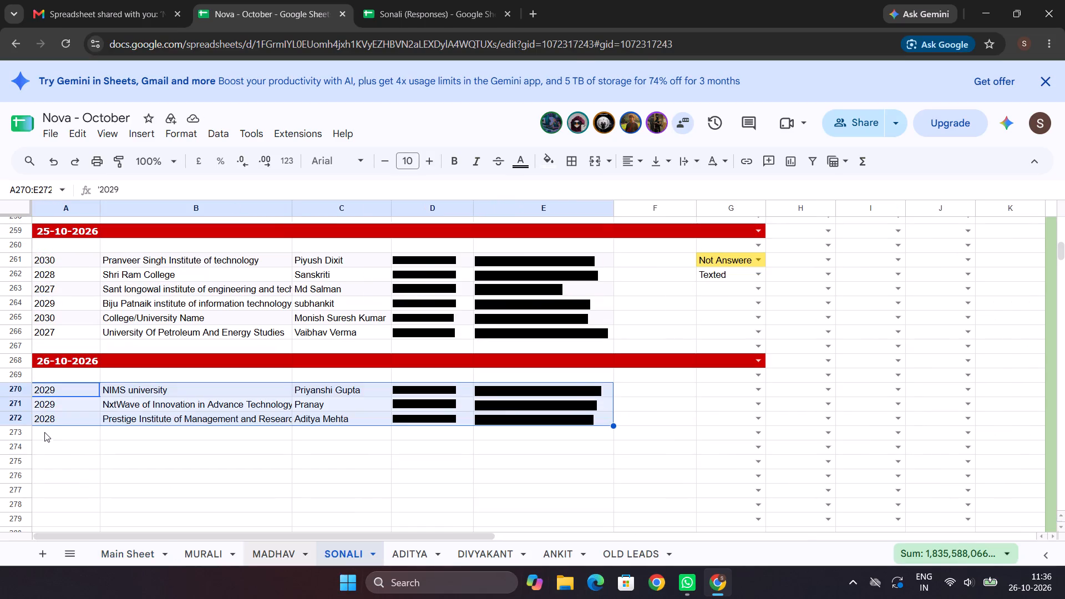
click(43, 432)
key(ctrl+v)
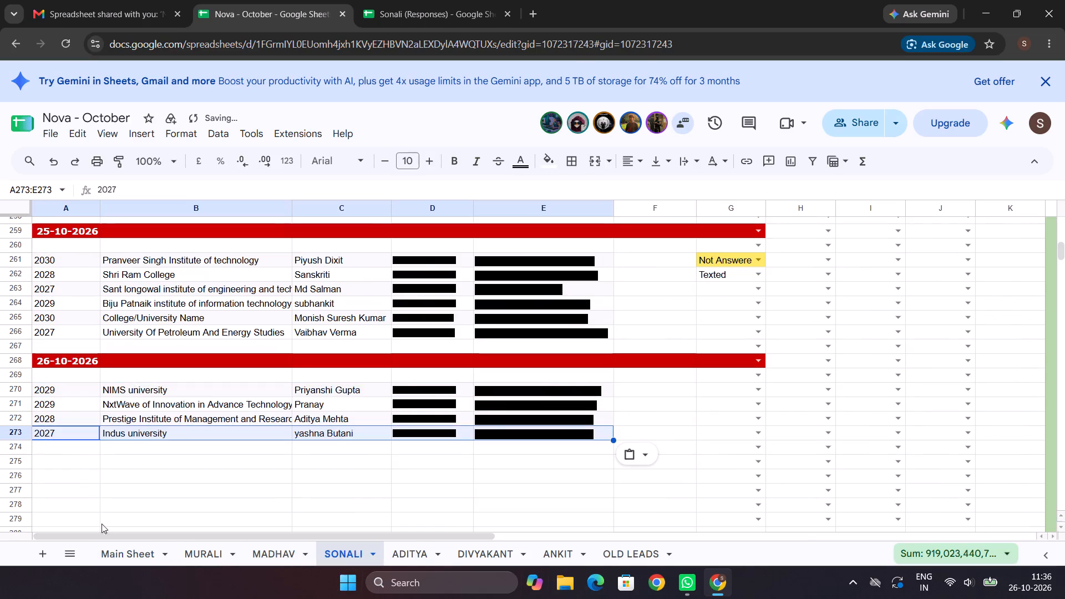
Copy the SONALI-assigned Manipal Institute of Technology lead (A876:E876) from the Main Sheet into the SONALI sheet, starting at A274.
click(129, 561)
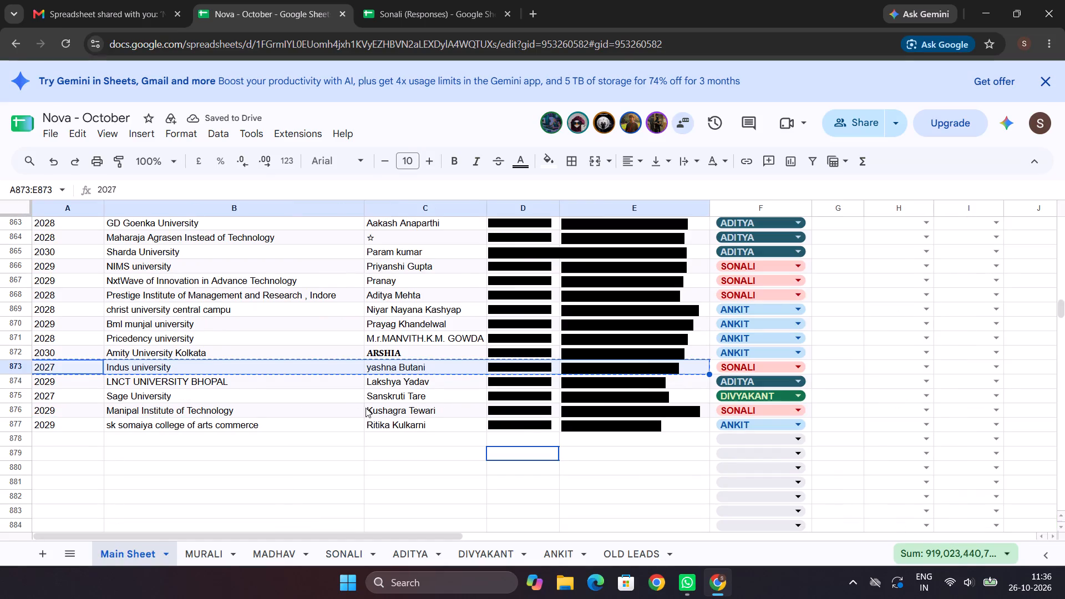
drag(44, 414, 400, 395)
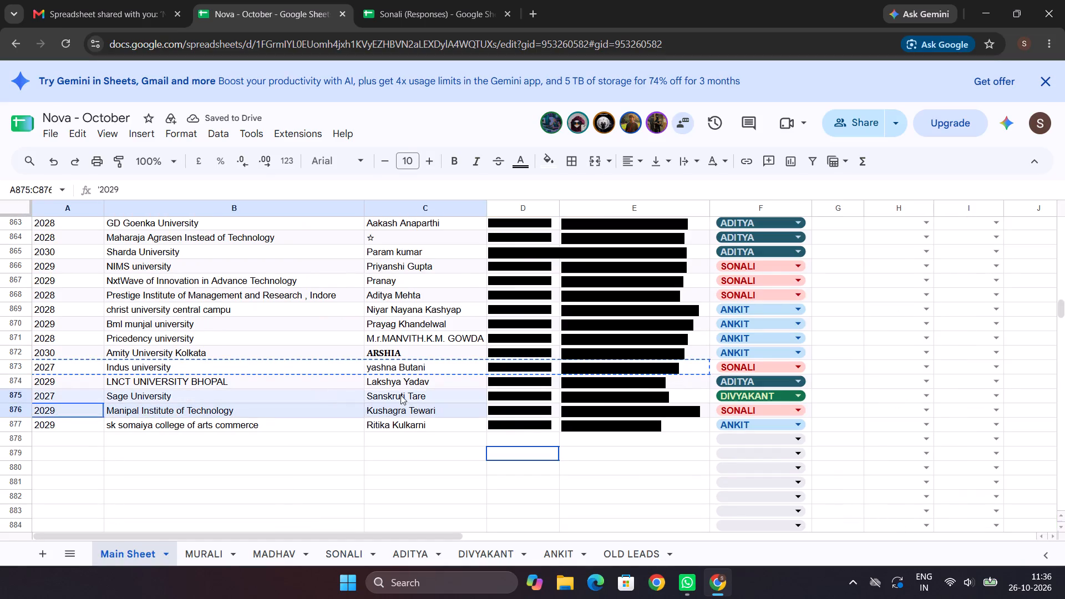
drag(400, 395, 642, 415)
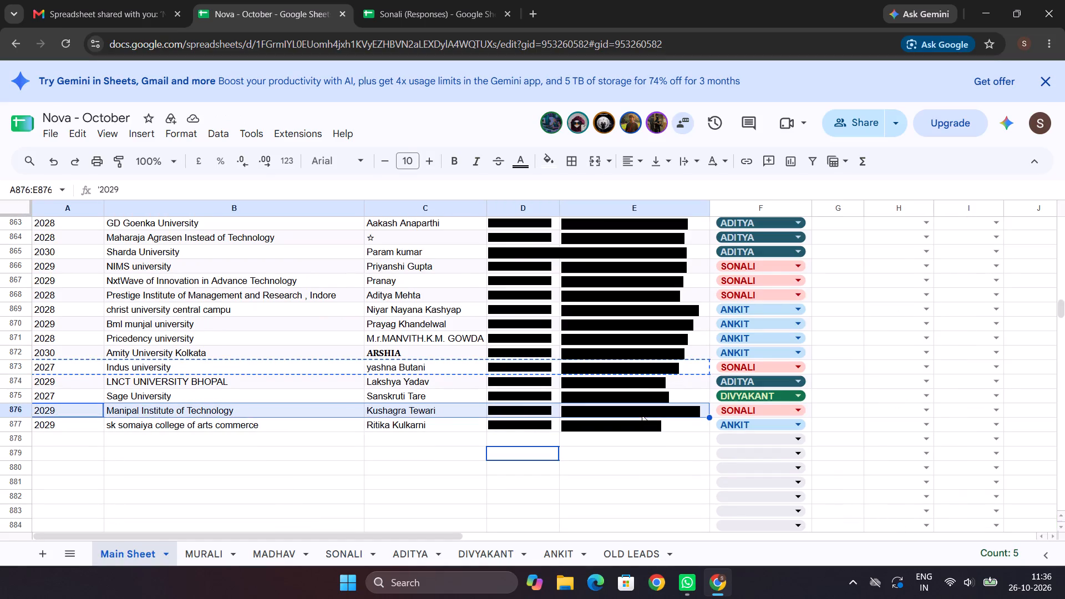
key(ctrl+c)
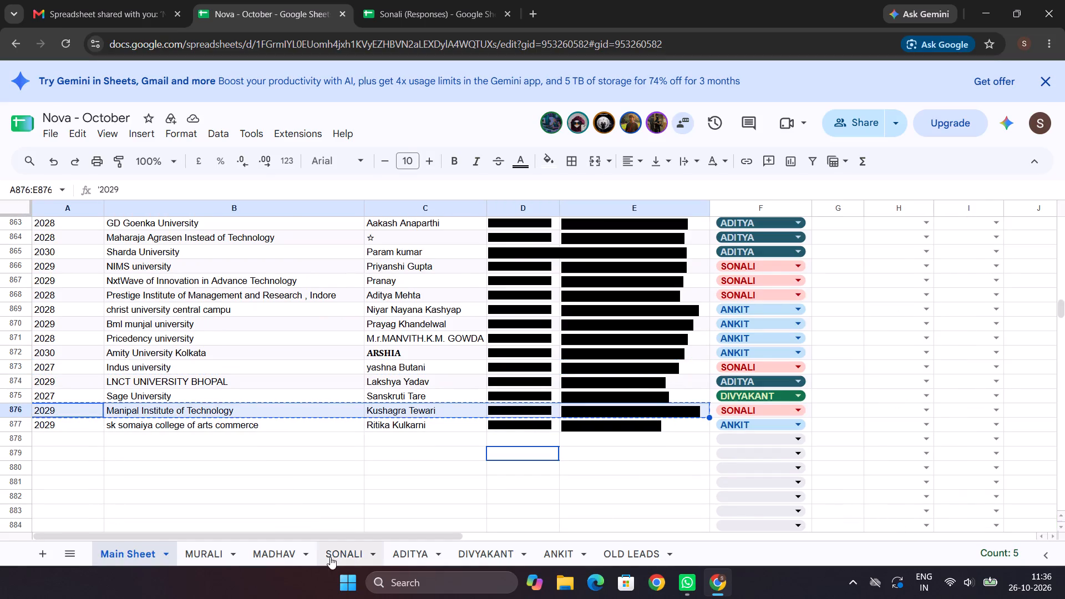
click(327, 553)
click(62, 447)
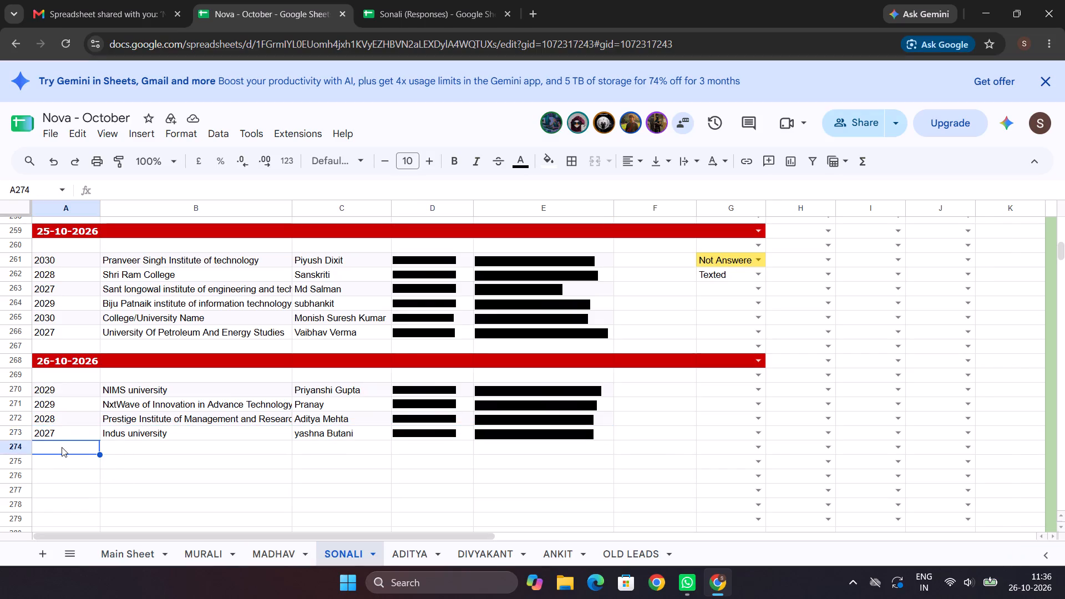
key(ctrl+v)
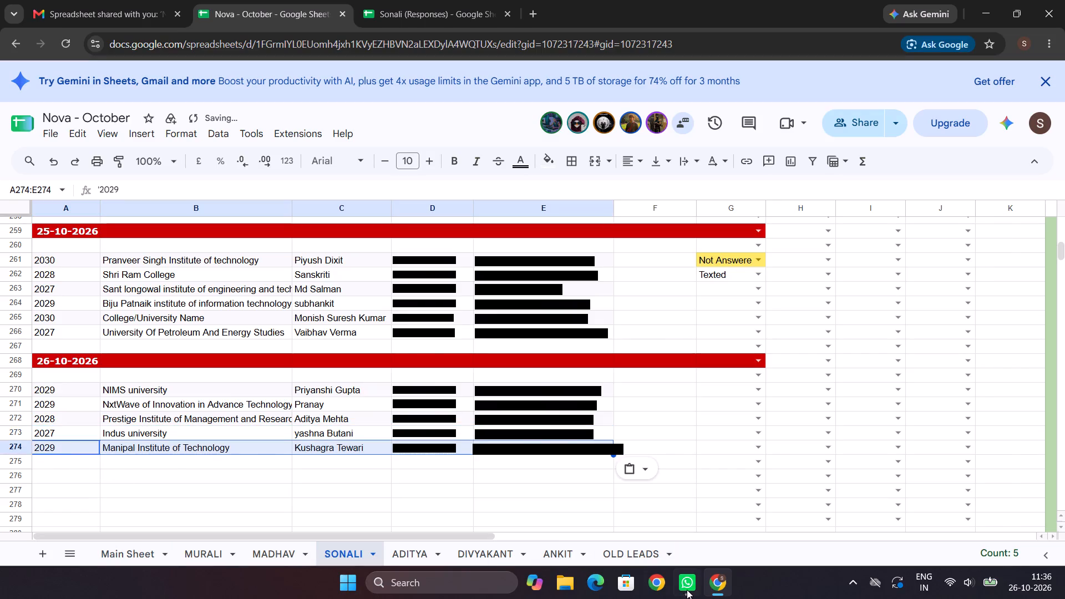
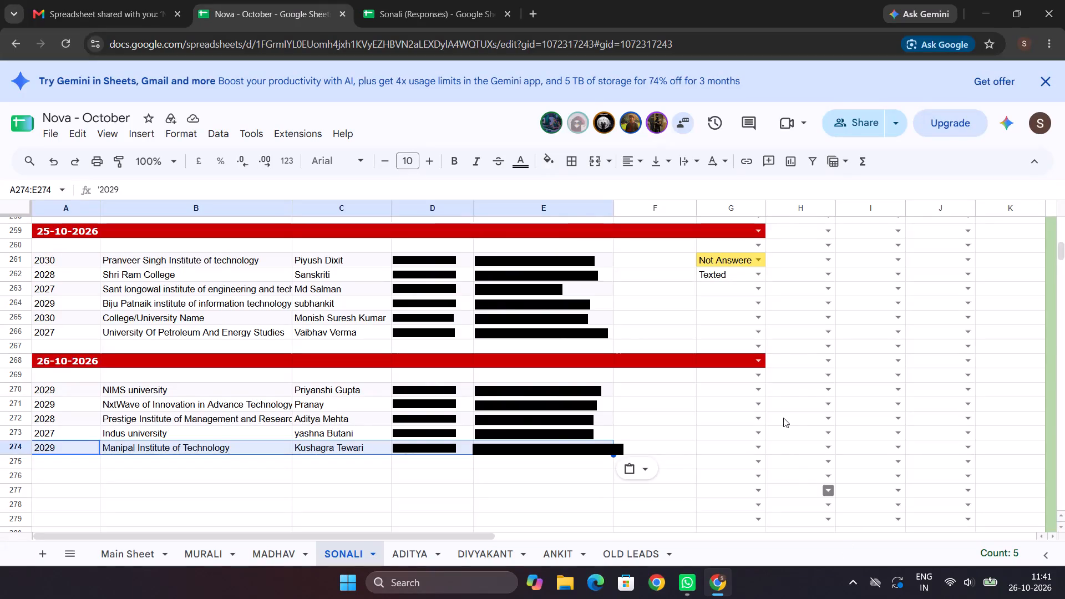
Set the status of the NIMS university lead (G270) under 26-10-2026 to "Network Issue".
click(758, 389)
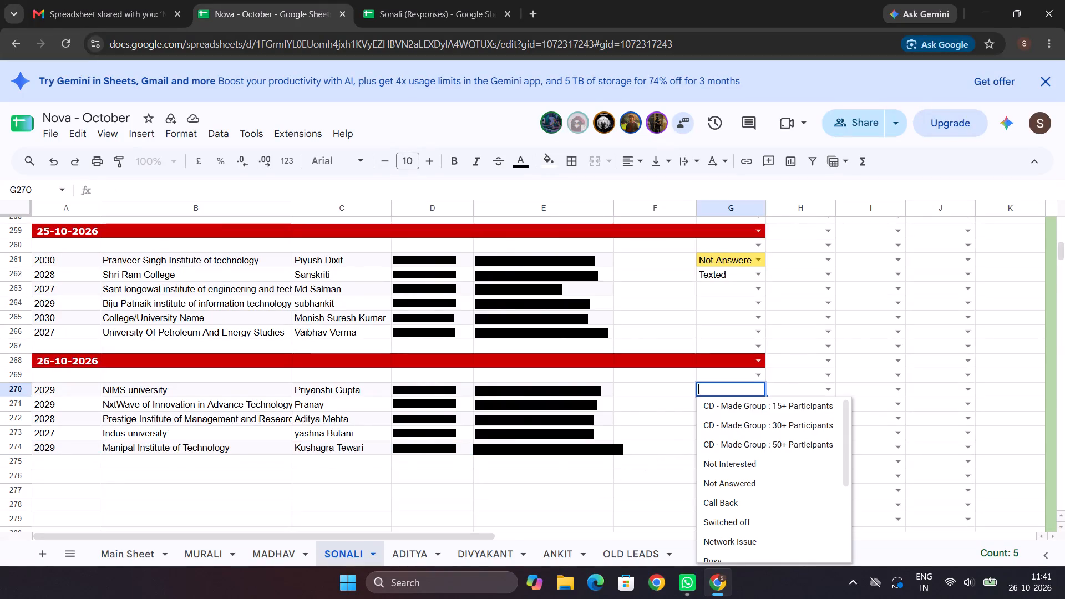
scroll(734, 504, down, 1)
click(734, 504)
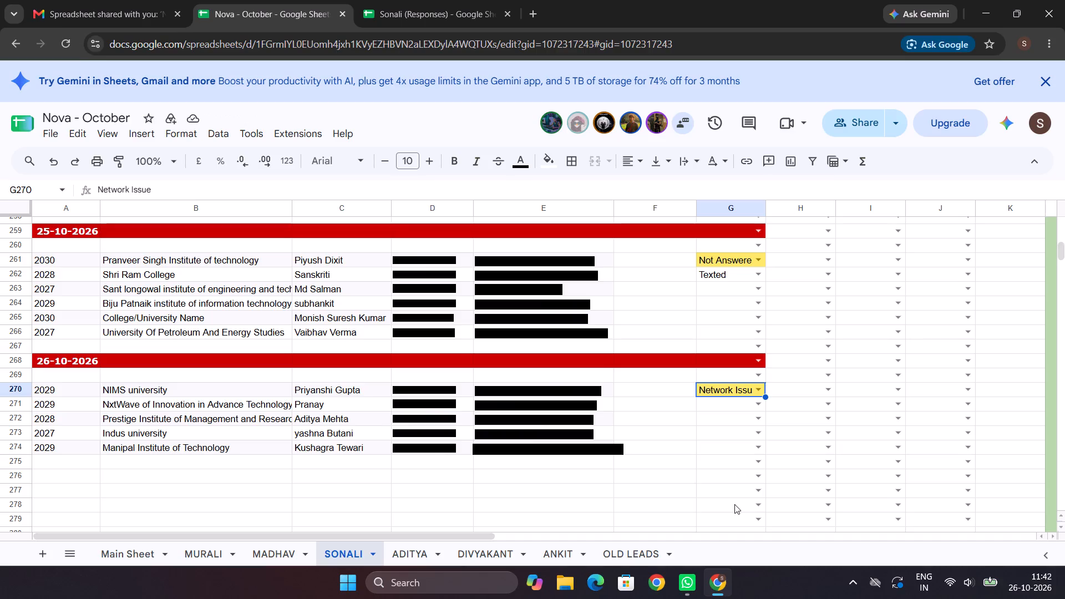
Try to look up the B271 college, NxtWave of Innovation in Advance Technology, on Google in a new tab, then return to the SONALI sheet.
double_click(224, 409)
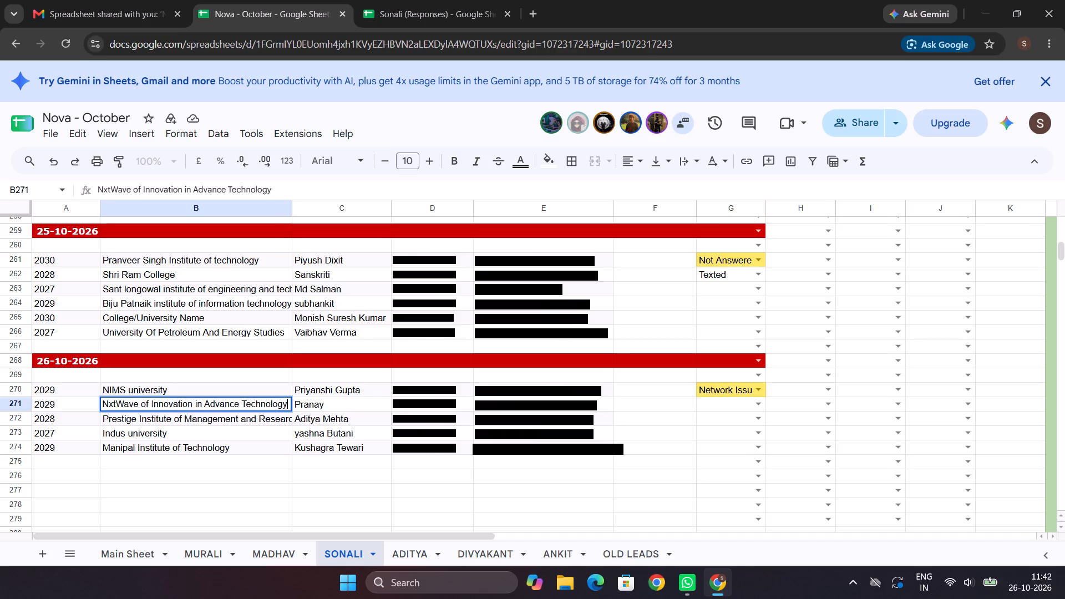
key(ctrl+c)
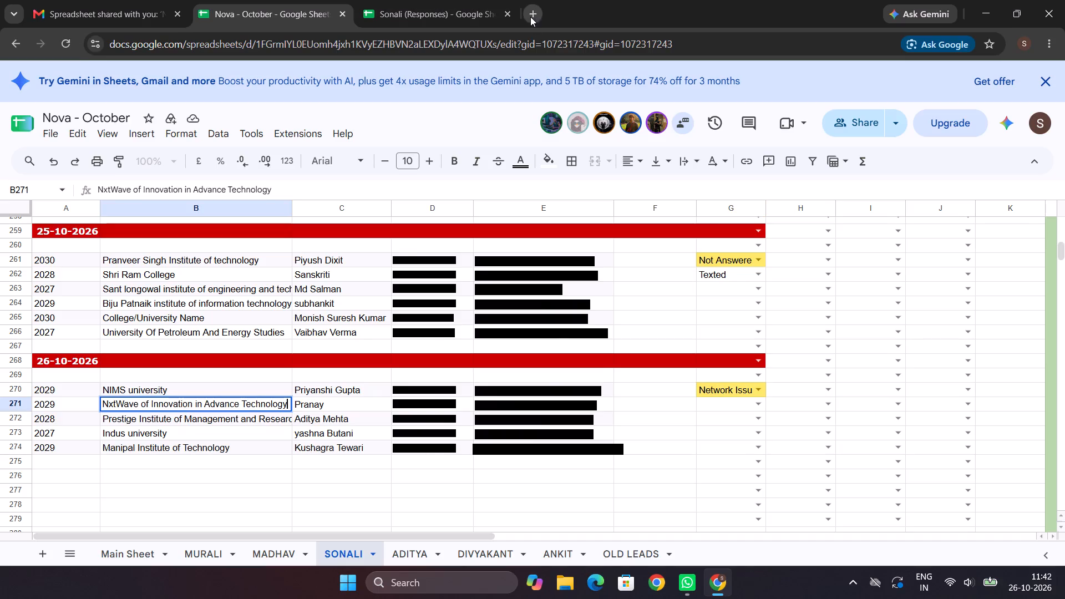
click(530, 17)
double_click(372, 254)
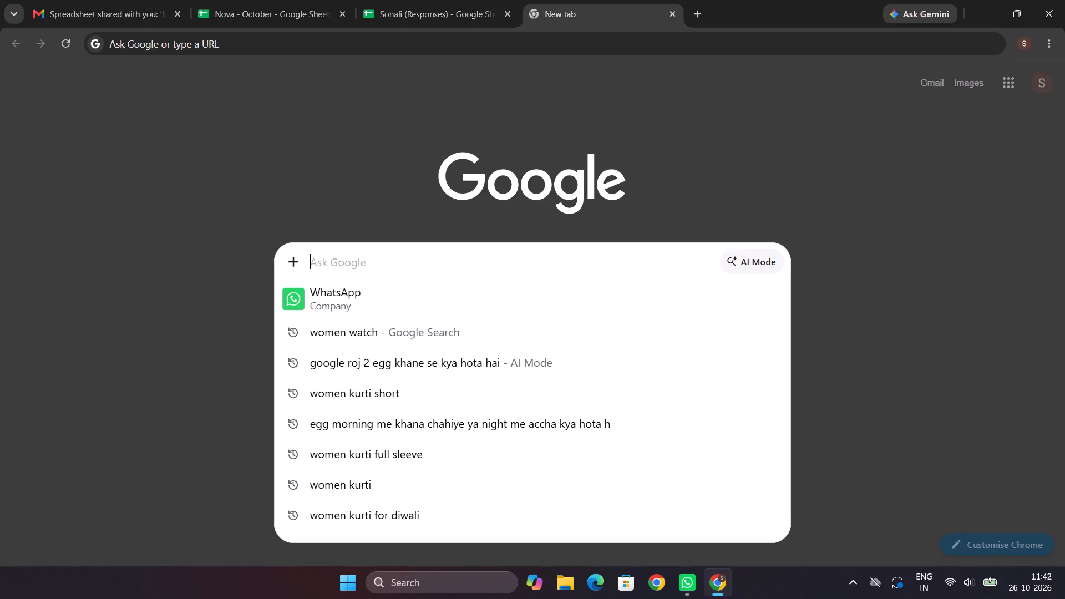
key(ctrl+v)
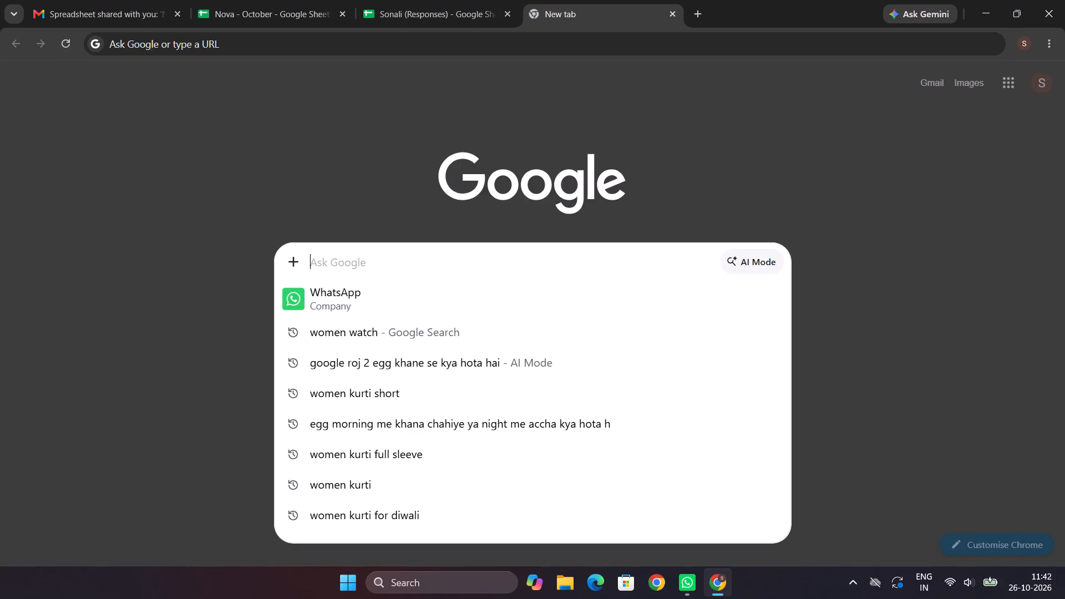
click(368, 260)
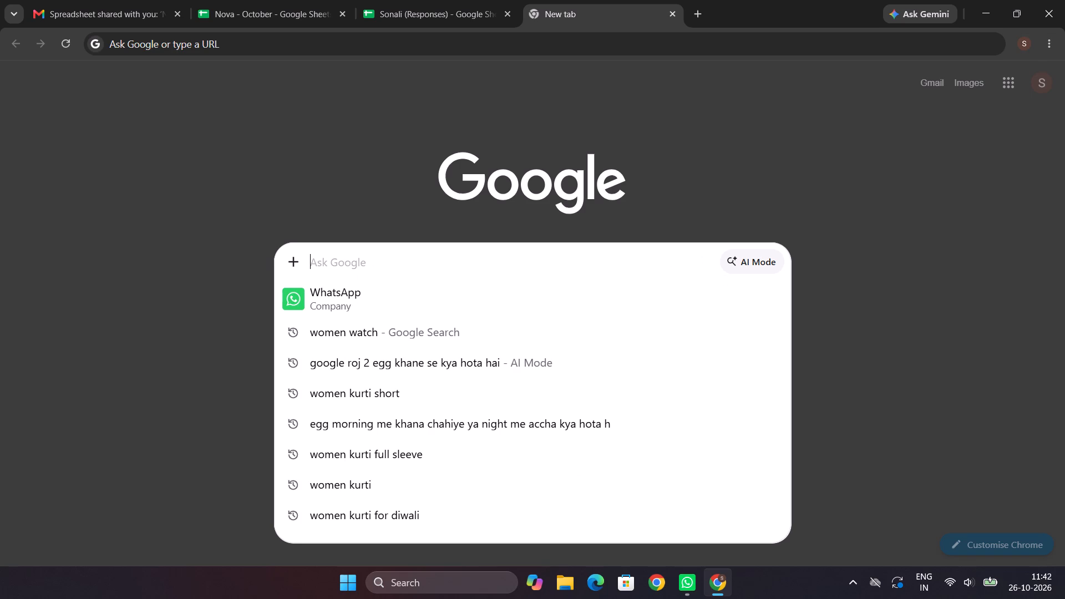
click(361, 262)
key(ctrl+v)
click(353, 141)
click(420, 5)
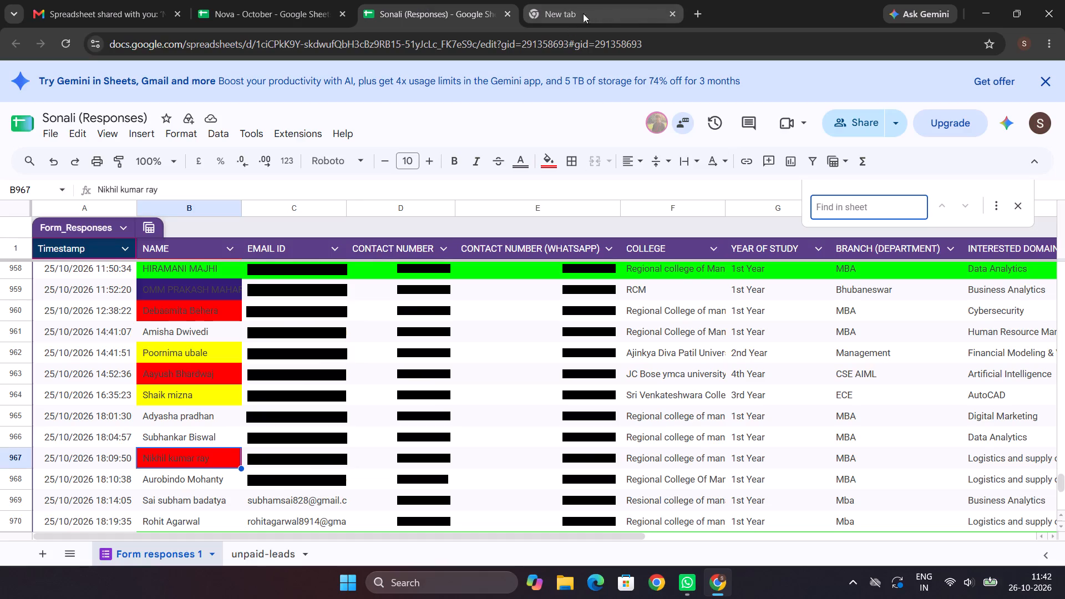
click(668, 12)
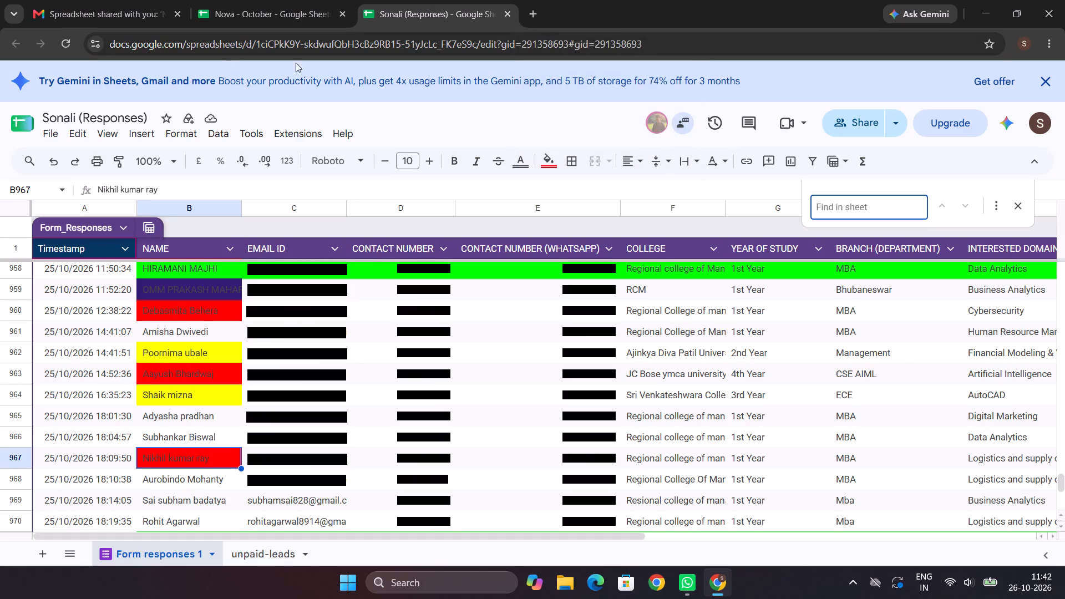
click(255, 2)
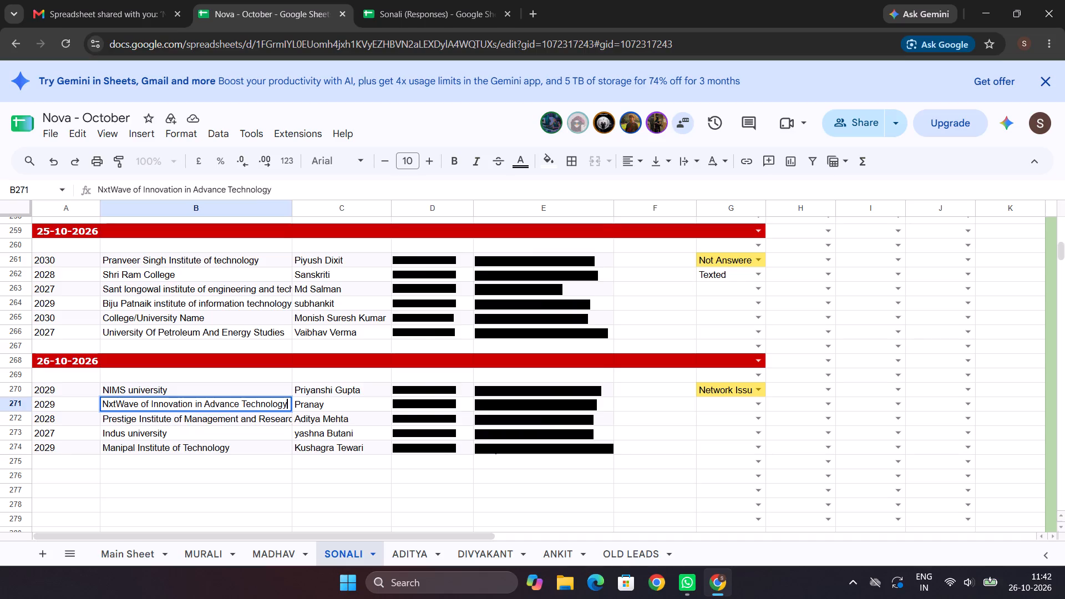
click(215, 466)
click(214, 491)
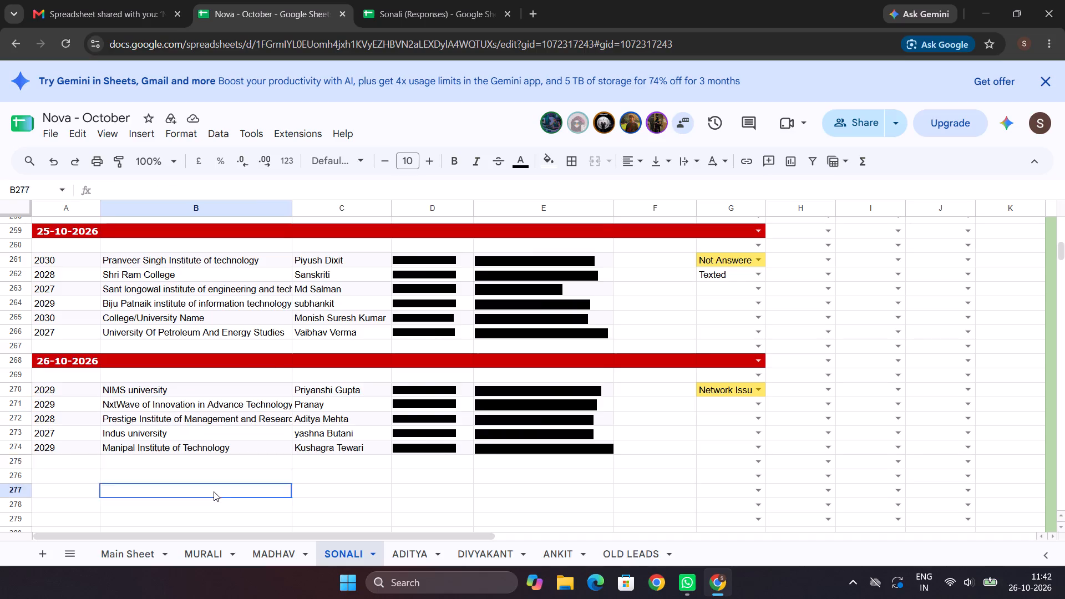
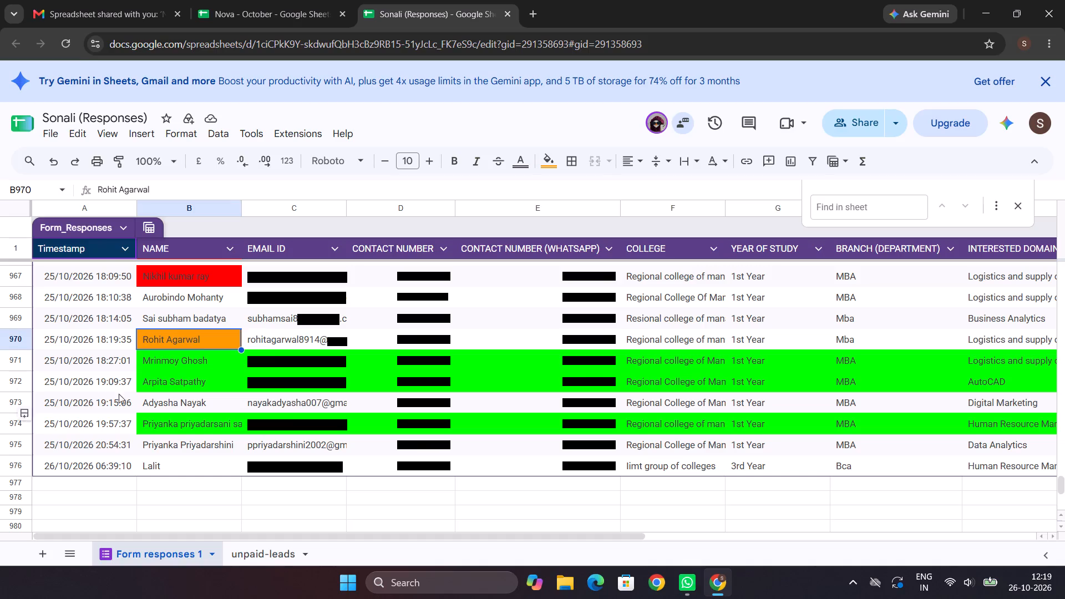
Review the 25/10/2026 leads in the Sonali (Responses) form responses and select the name cell in row 973.
scroll(220, 387, up, 3)
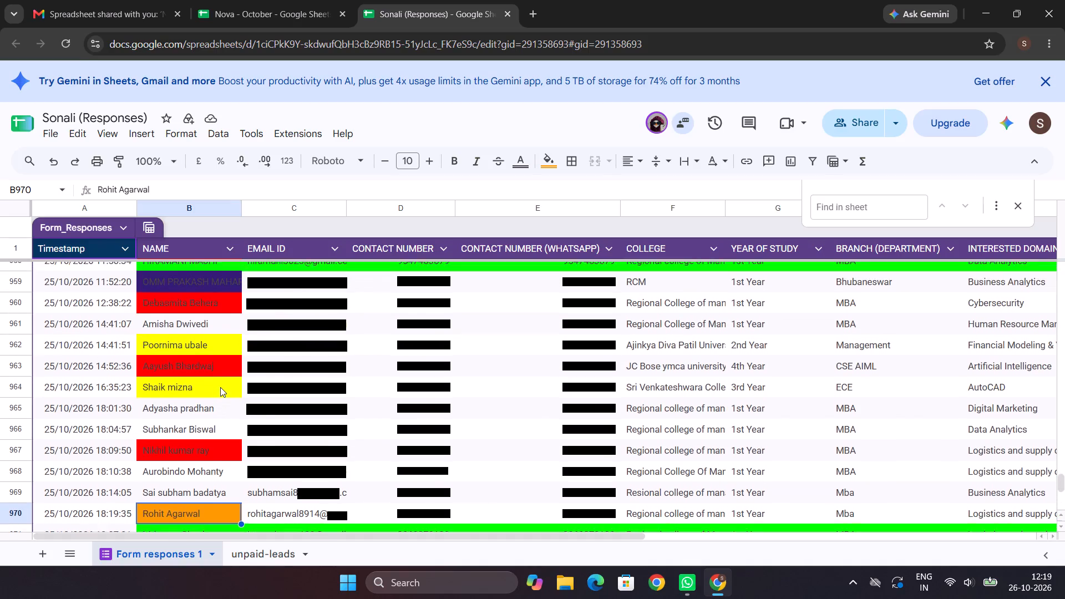
scroll(220, 387, up, 1)
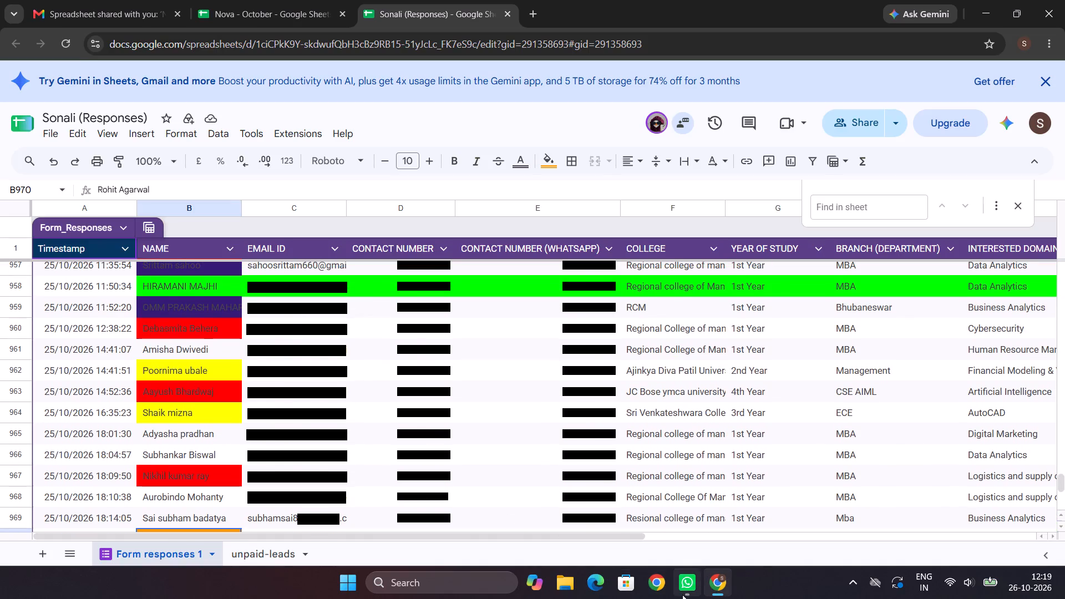
scroll(506, 421, down, 3)
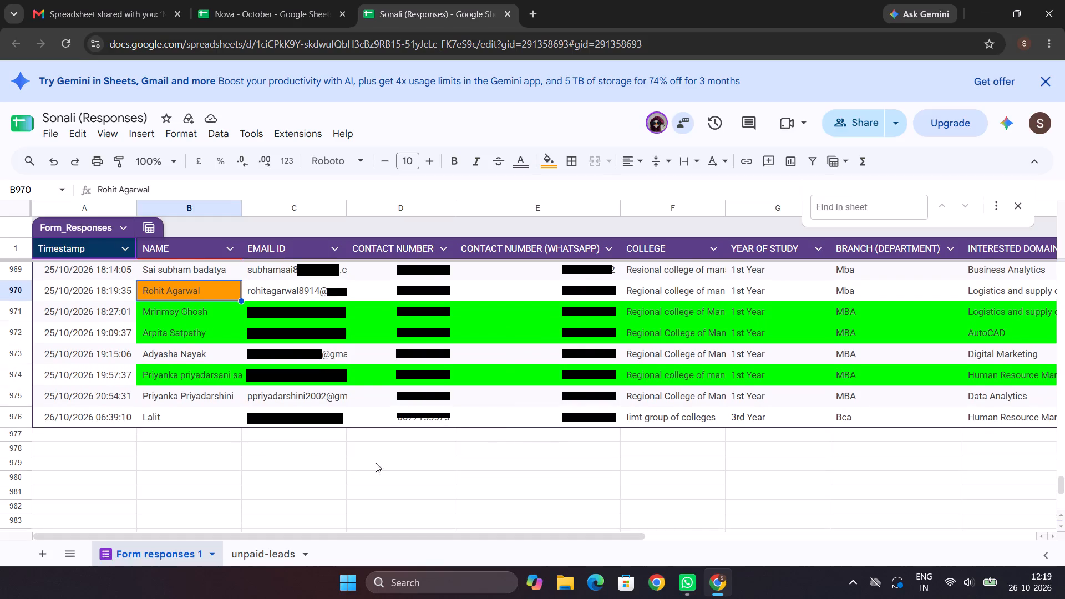
scroll(198, 380, up, 1)
click(196, 400)
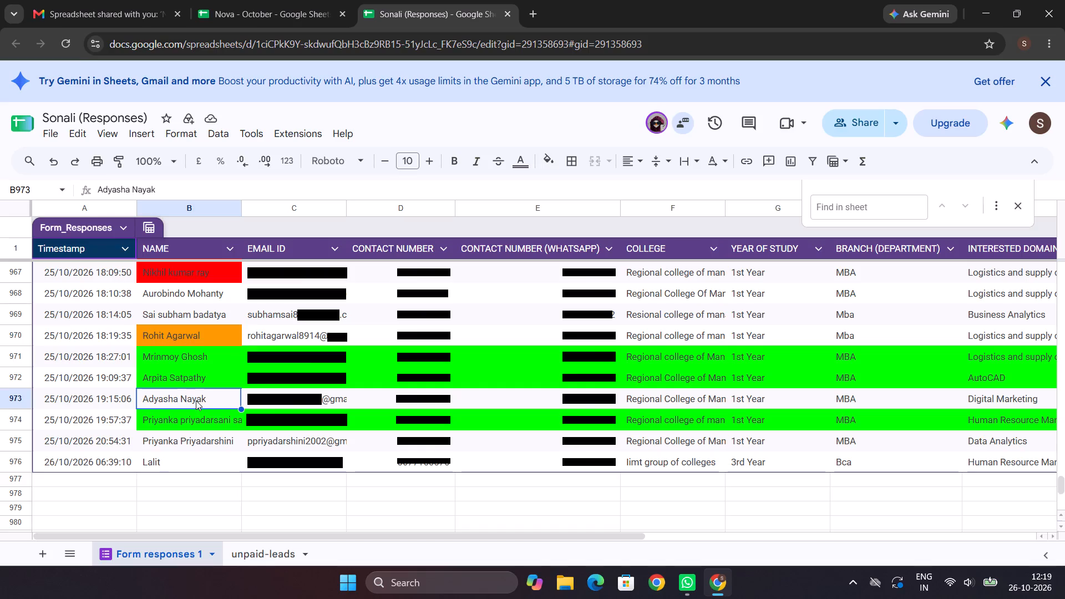
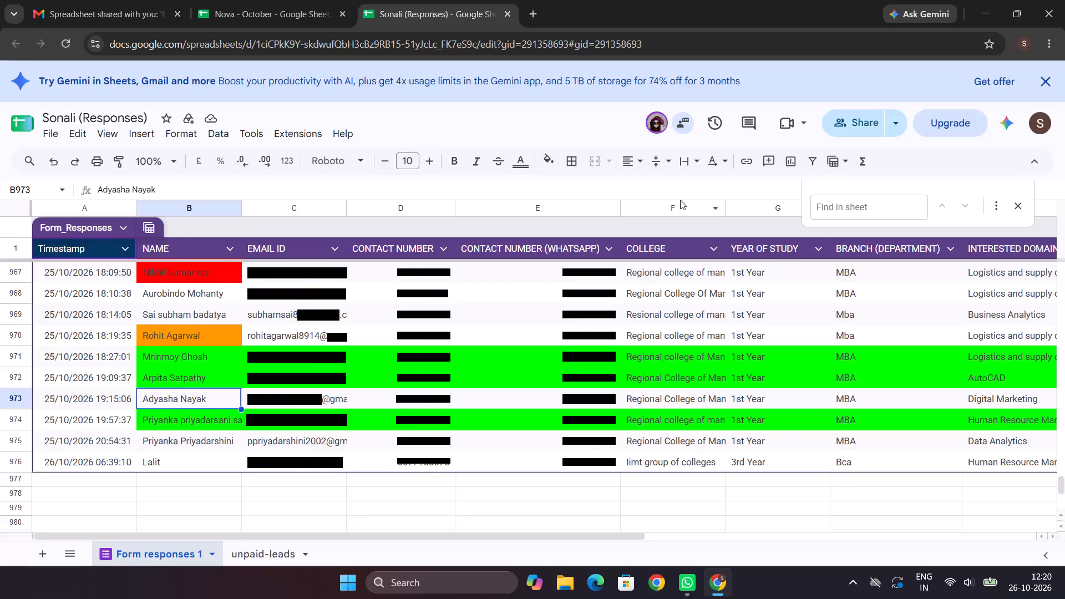
Fill the selected name cell in row 973 of the form responses with bright yellow.
click(555, 168)
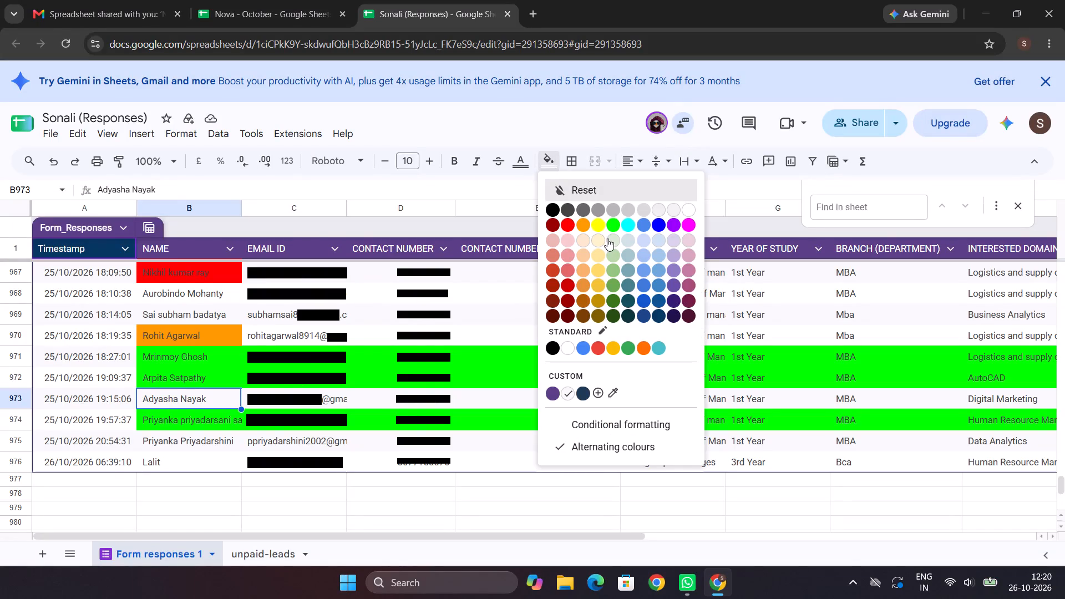
click(600, 228)
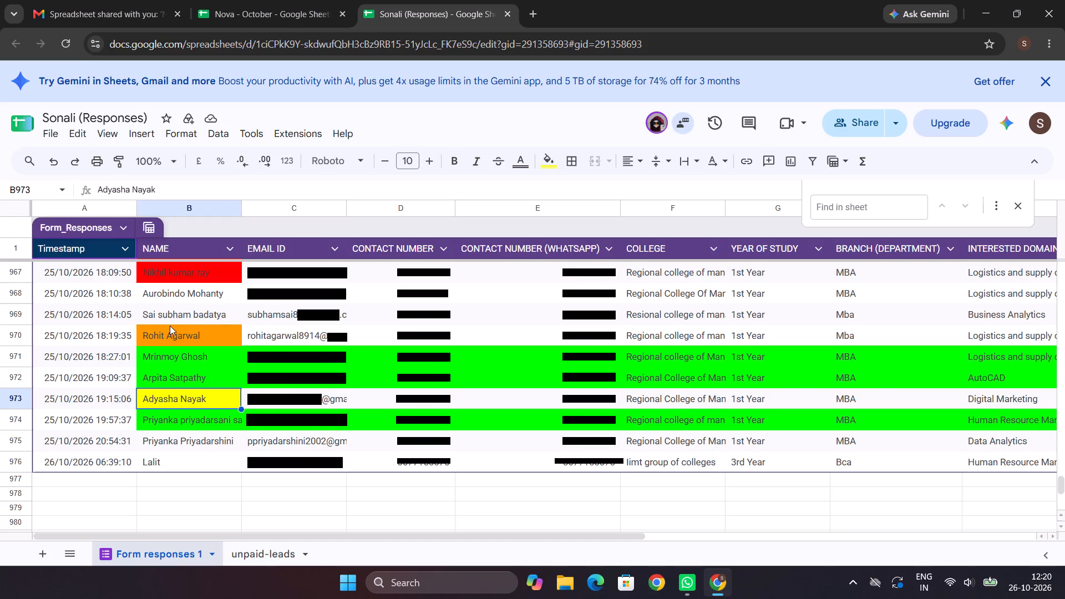
scroll(170, 326, up, 1)
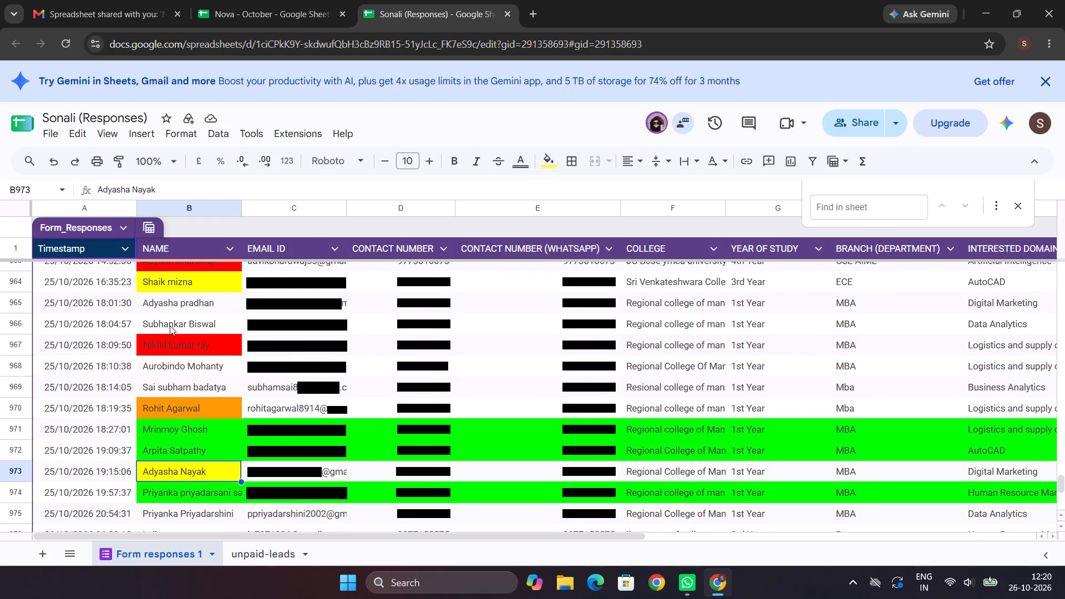
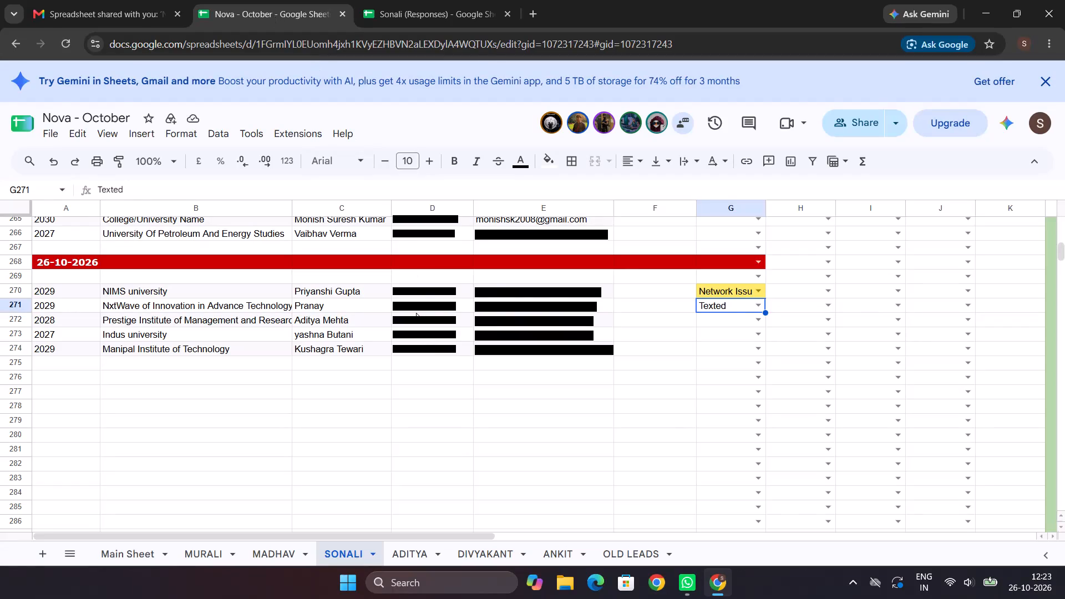
Switch to the Sonali (Responses) spreadsheet and look through the form response rows from 17/10/2026 onward.
click(394, 16)
scroll(330, 402, down, 2)
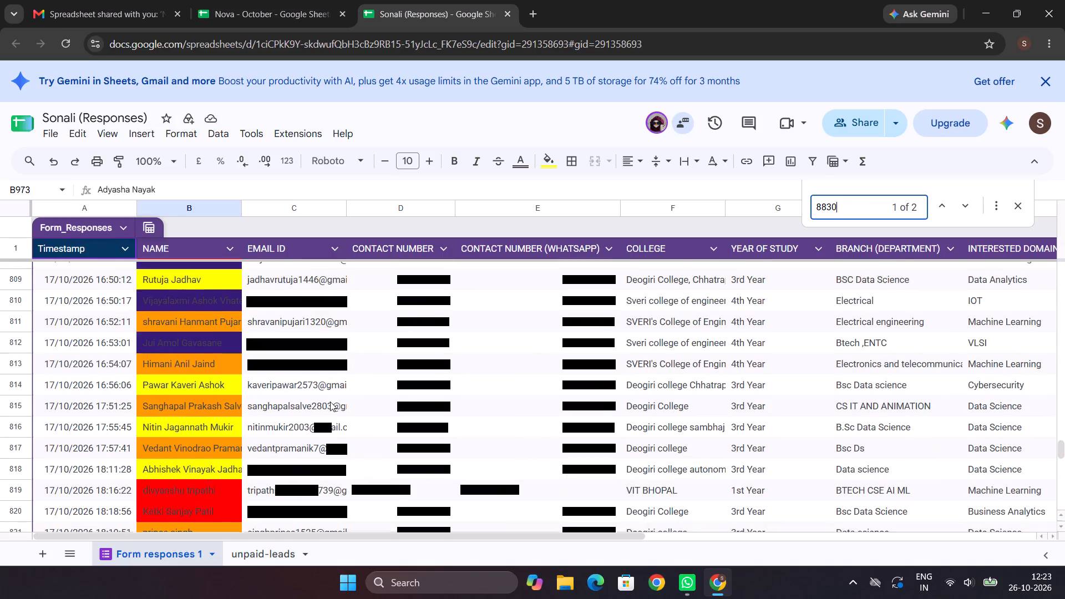
scroll(330, 402, down, 5)
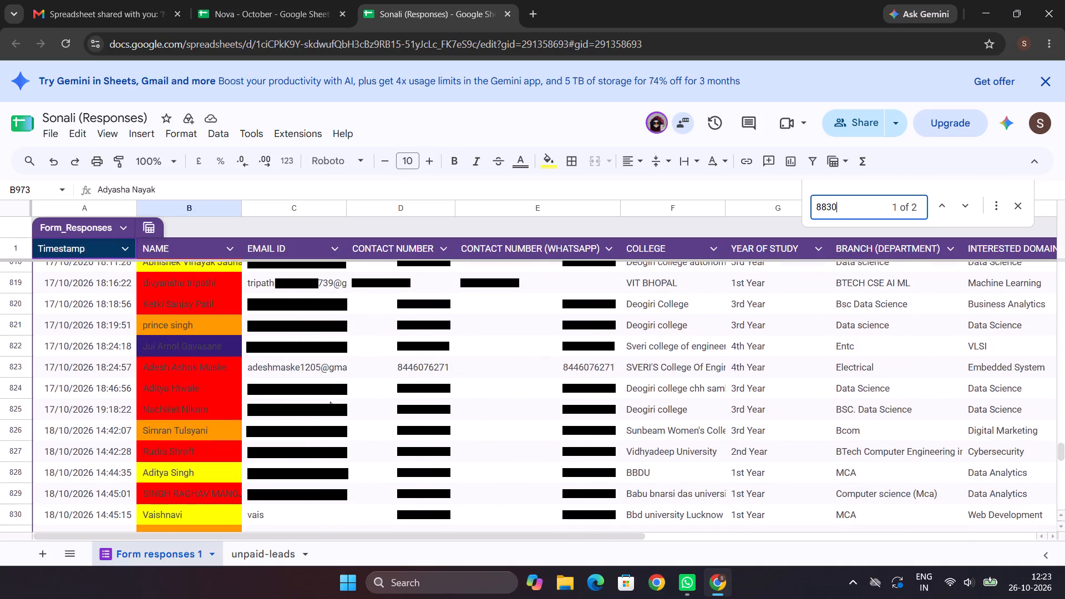
scroll(330, 402, down, 2)
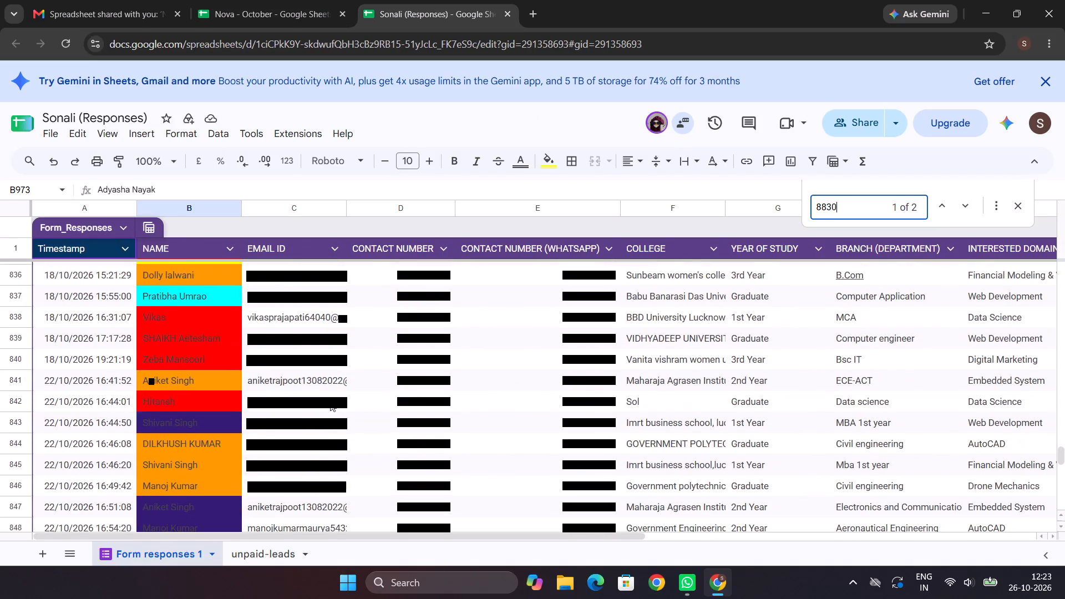
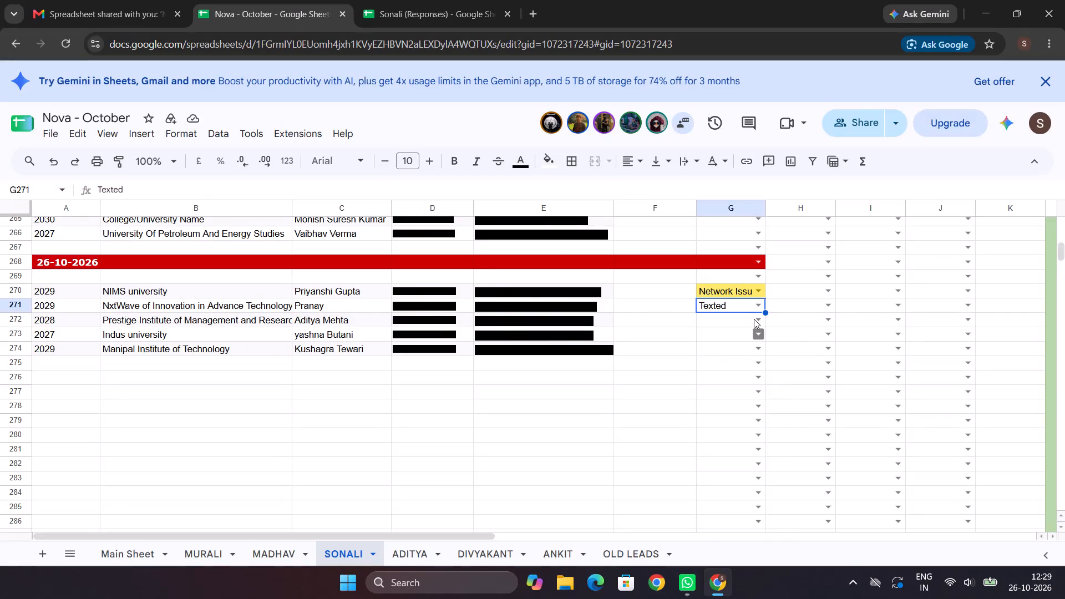
Set the call status of the Prestige Institute of Management lead in row 272 to Call Back.
click(754, 319)
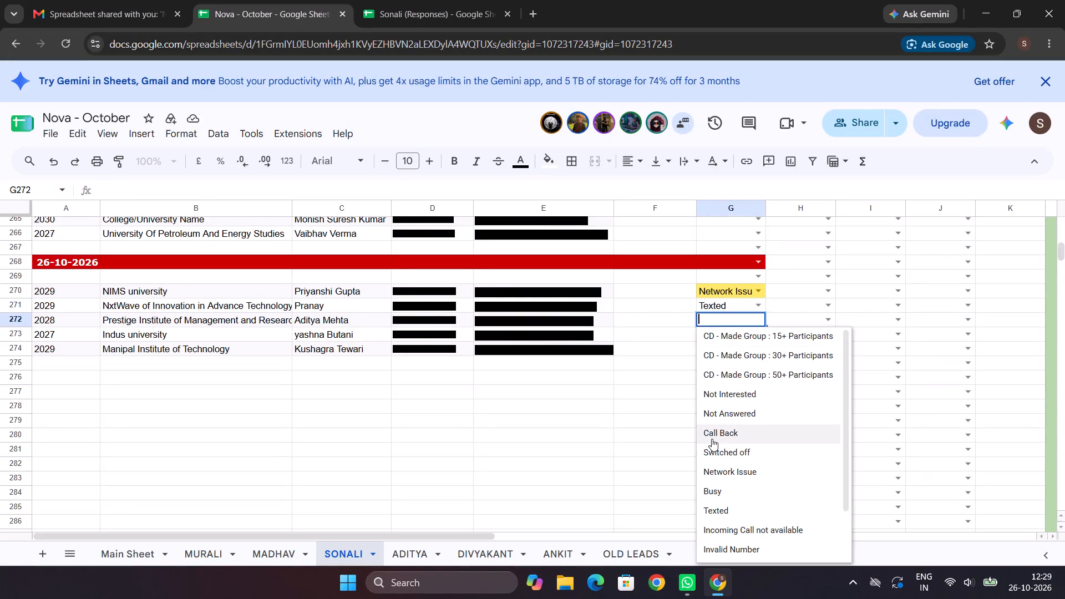
click(712, 439)
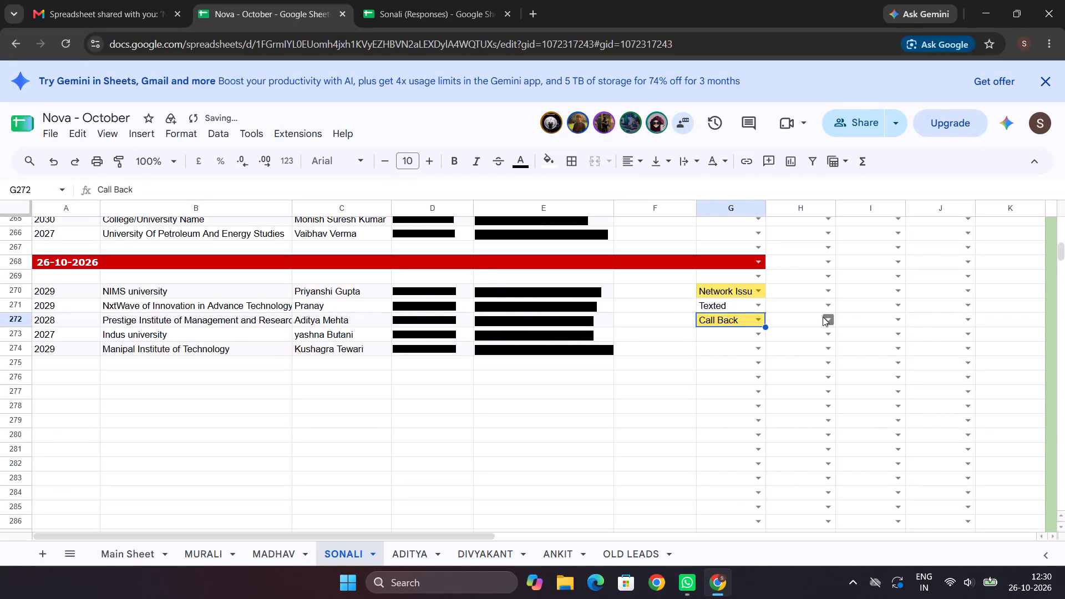
Enter 7pm as the call-back time in H272, beside the Prestige Institute lead's status.
click(823, 317)
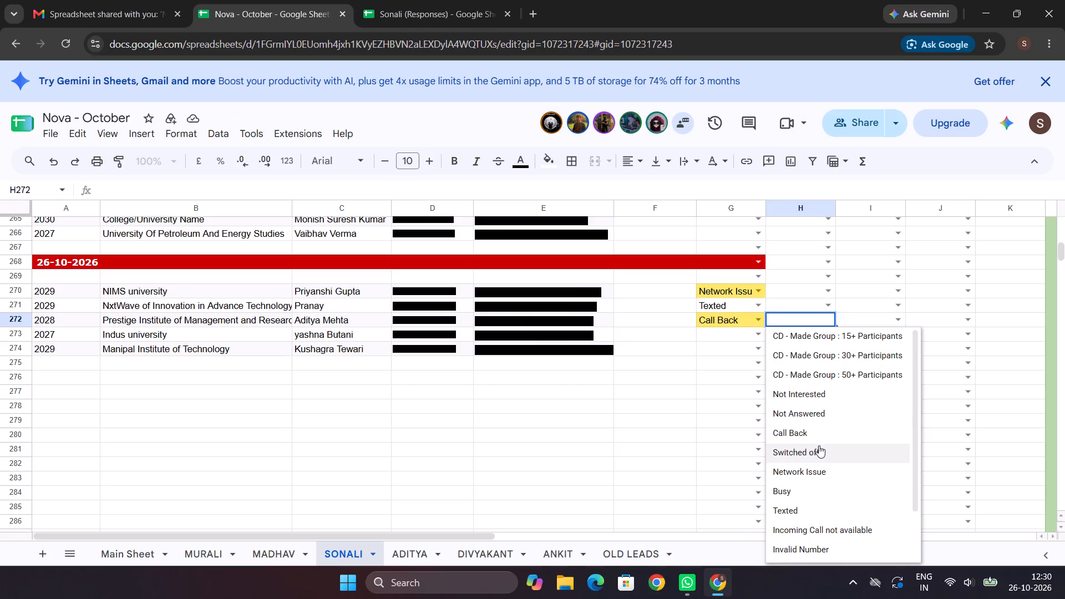
scroll(819, 445, down, 1)
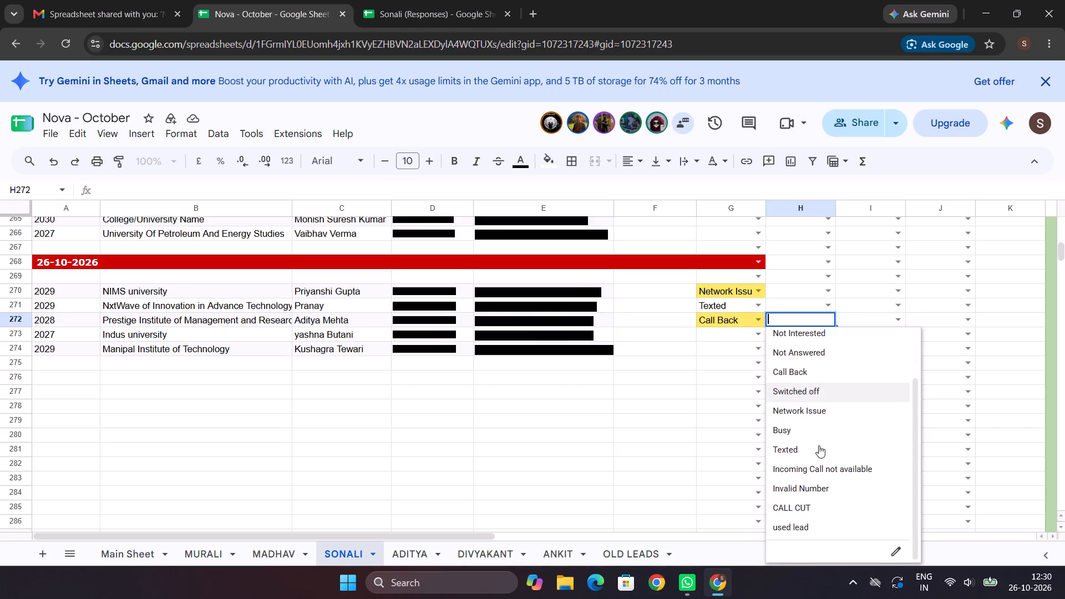
scroll(819, 445, down, 1)
click(784, 320)
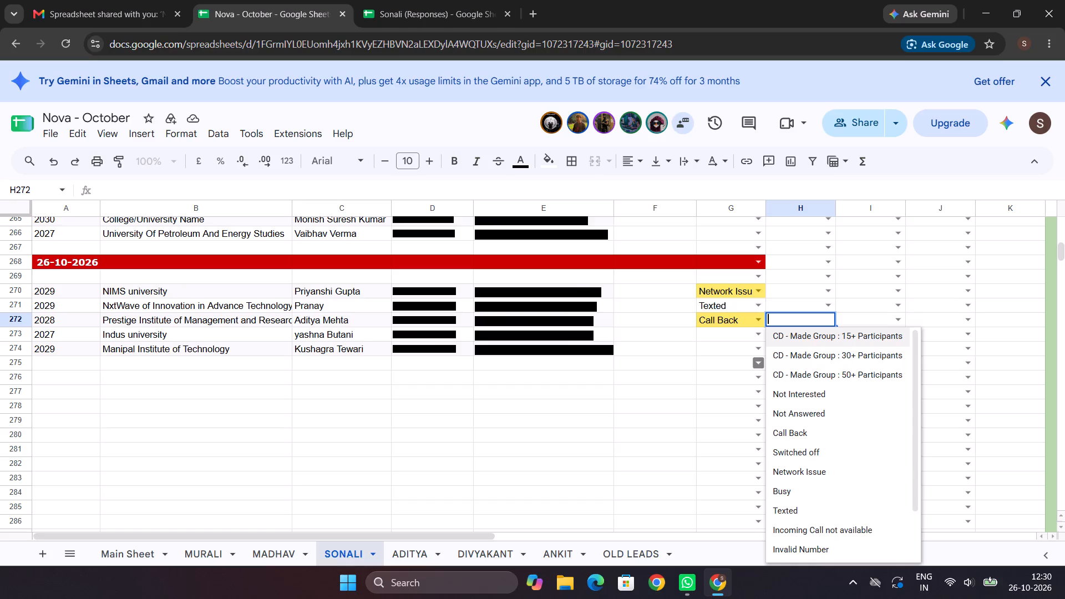
text(6pm)
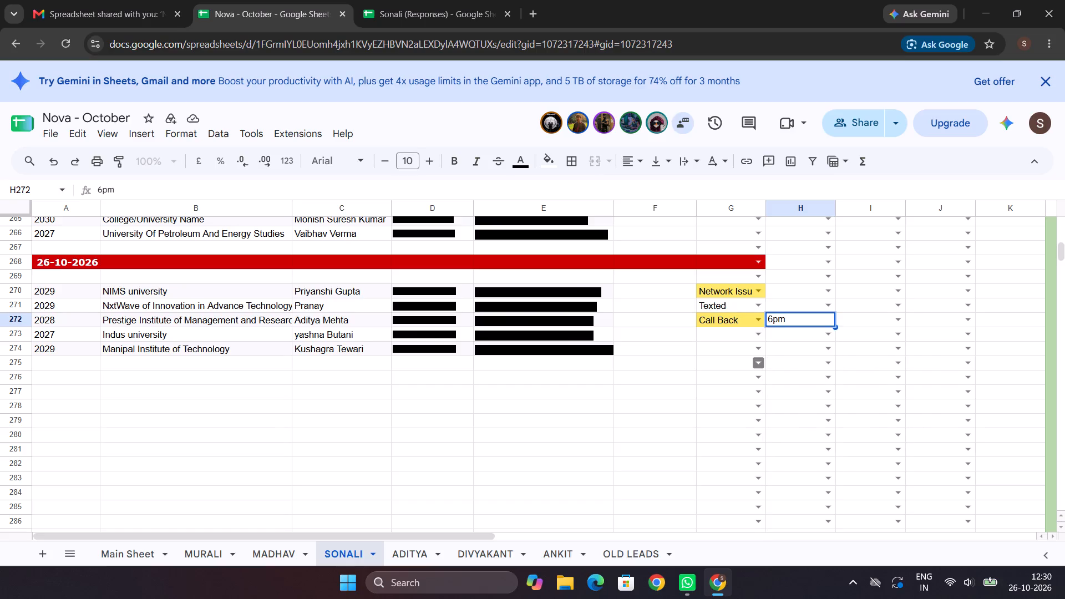
key(BackSpace)
key(BackSpace)
key(shift+colon)
text(30)
key(BackSpace)
key(BackSpace)
key(BackSpace)
key(BackSpace)
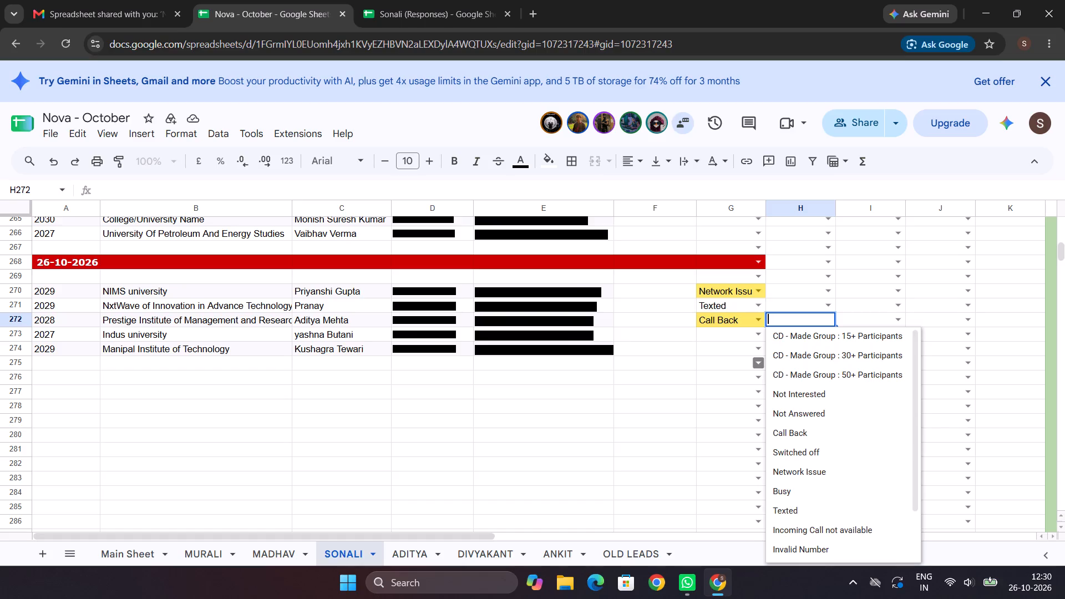
text(7pm)
key(Return)
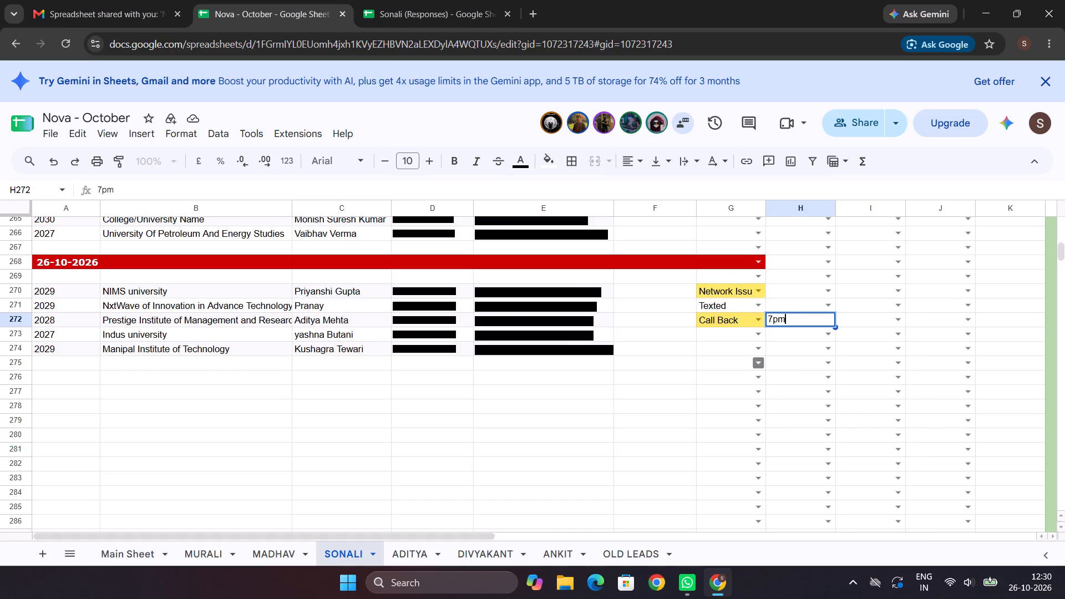
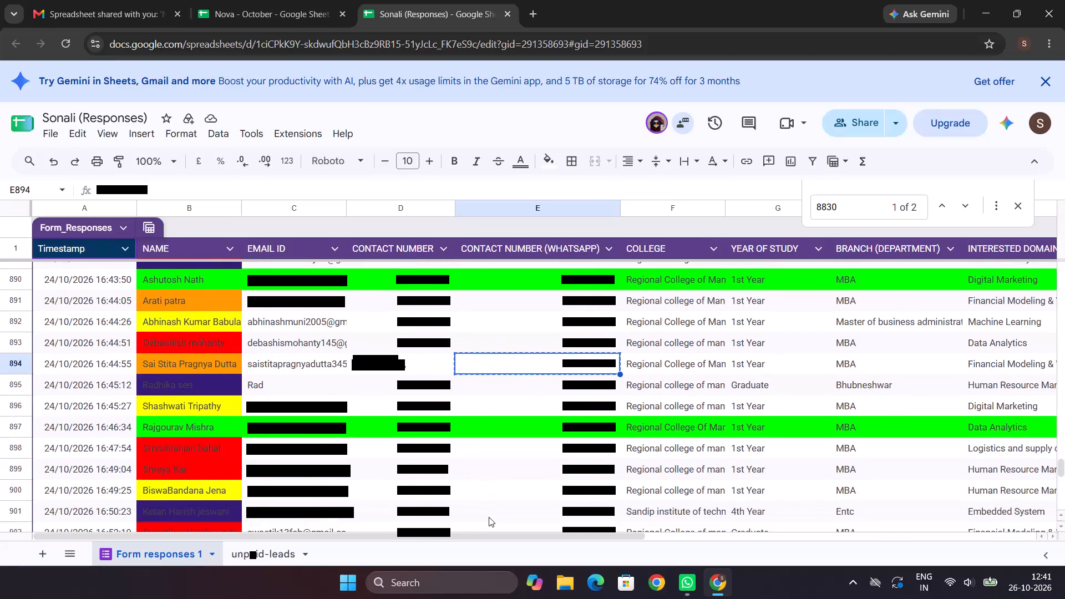
Change the fill of the name cell in row 891 of the form responses to bright red.
scroll(489, 517, up, 1)
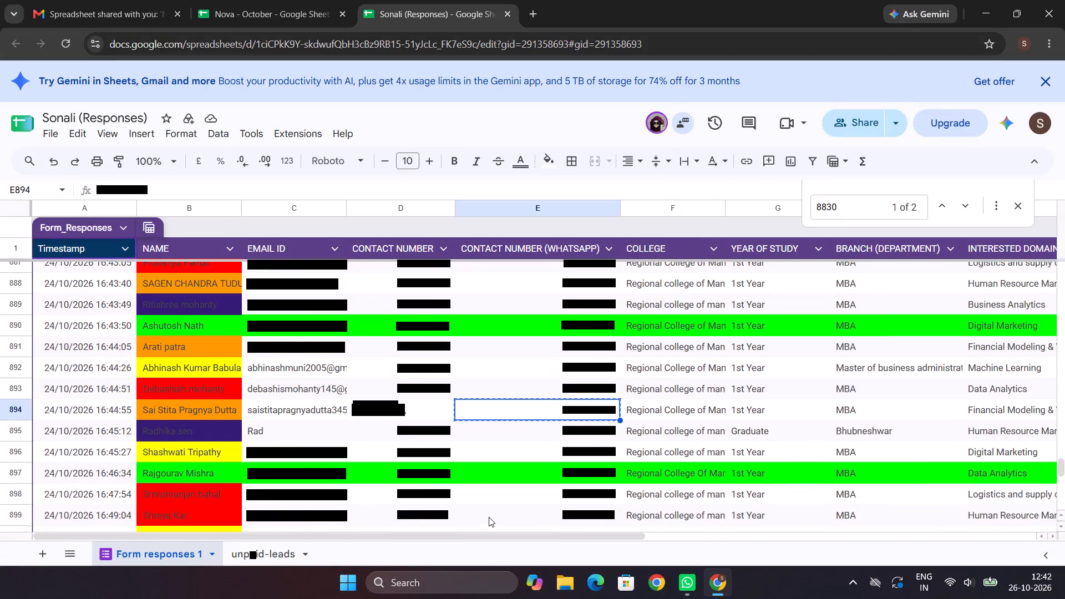
scroll(489, 517, up, 1)
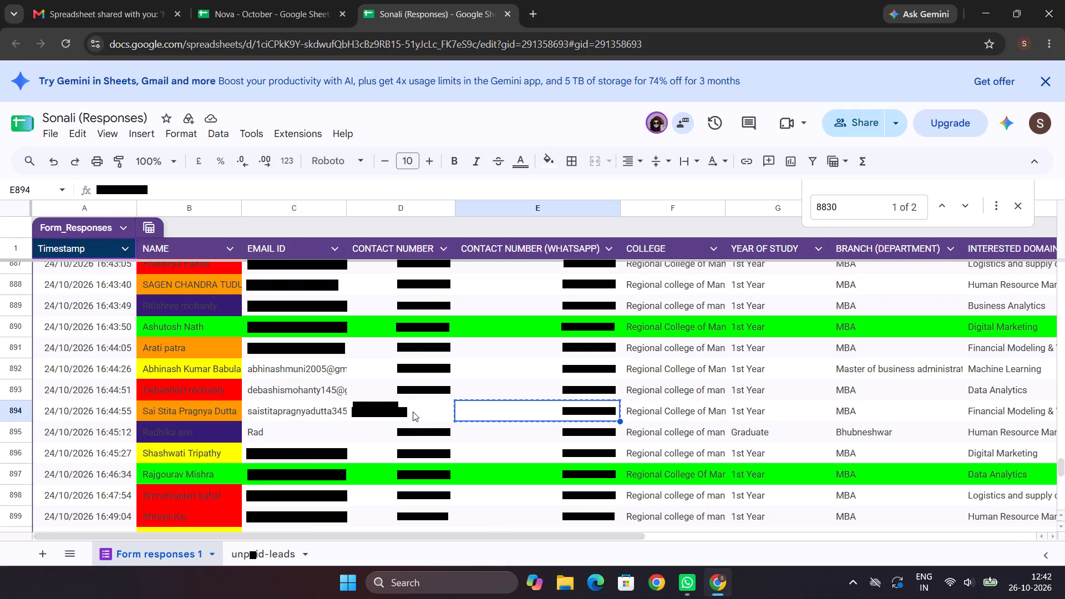
click(397, 409)
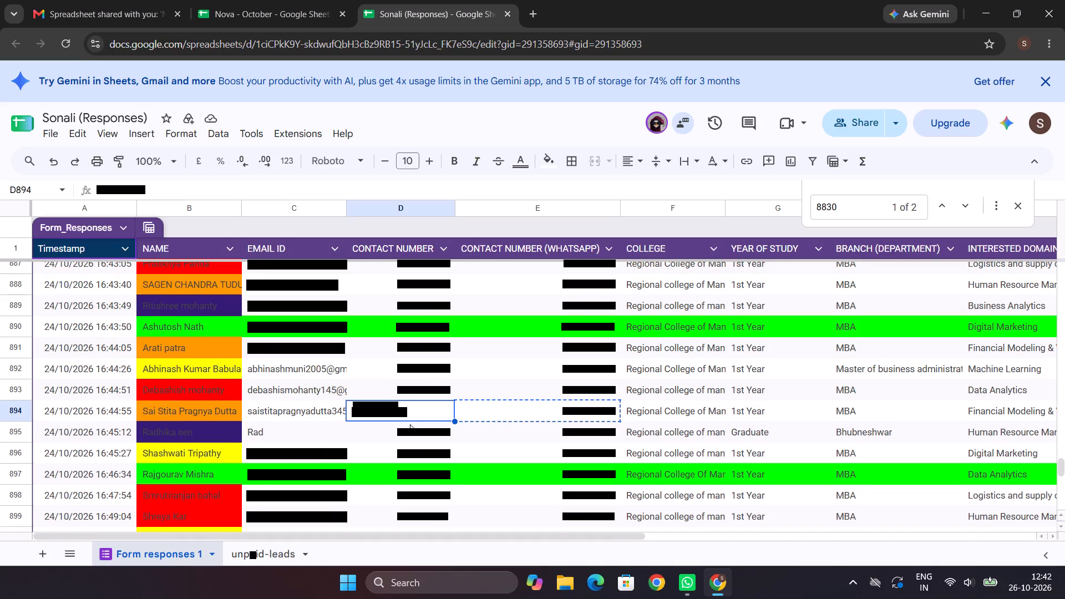
scroll(410, 424, down, 1)
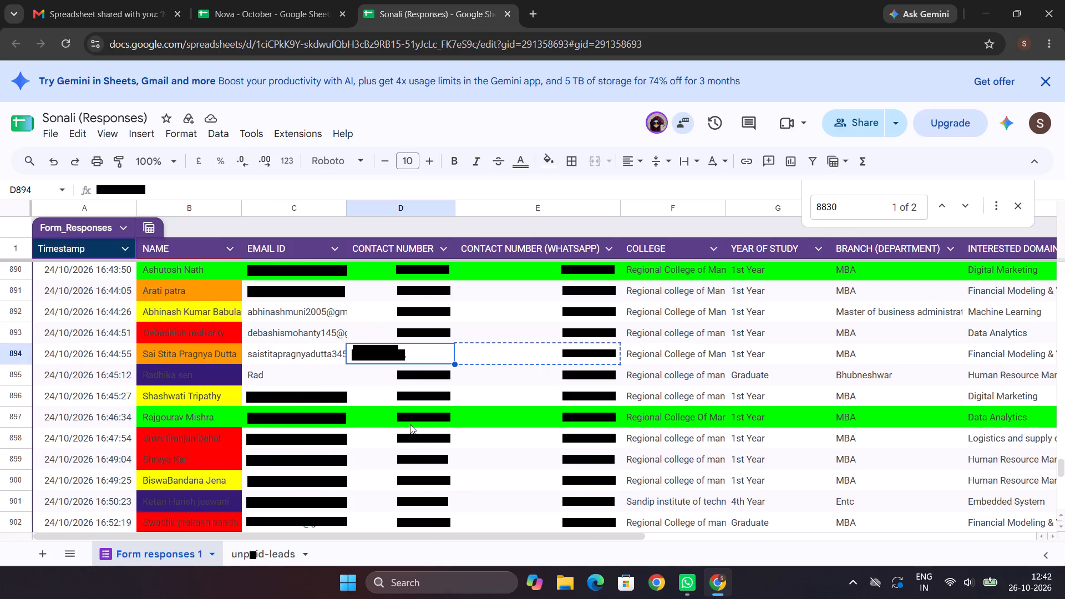
click(182, 295)
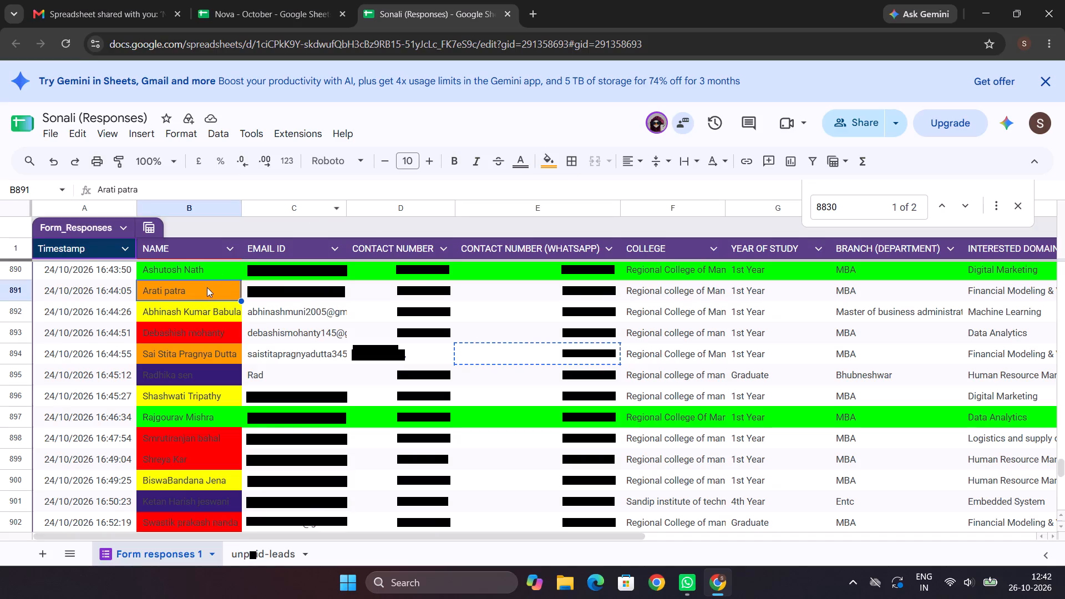
click(207, 287)
click(543, 167)
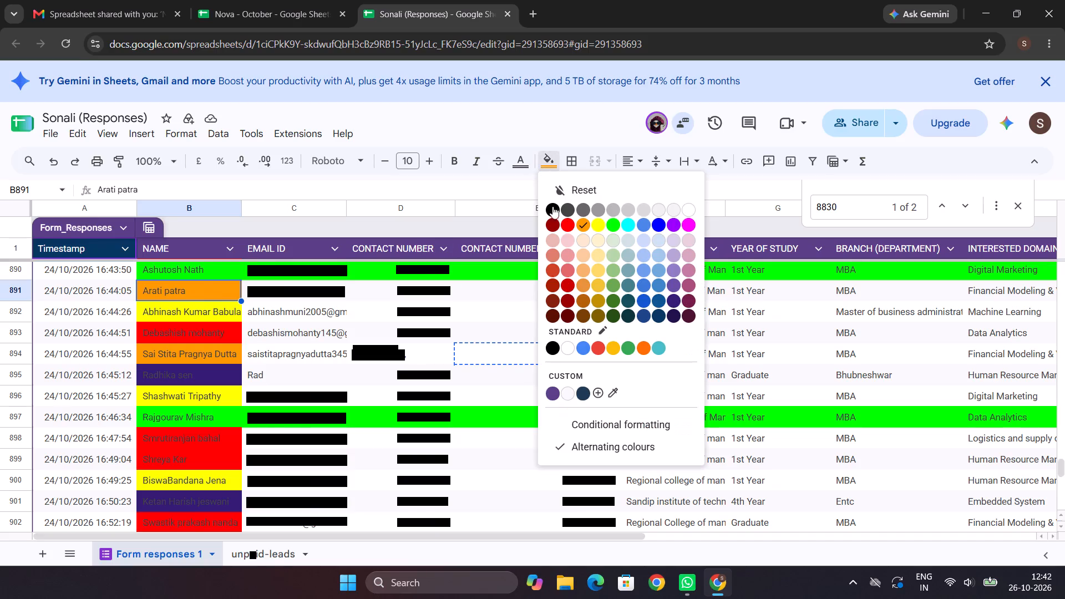
click(562, 224)
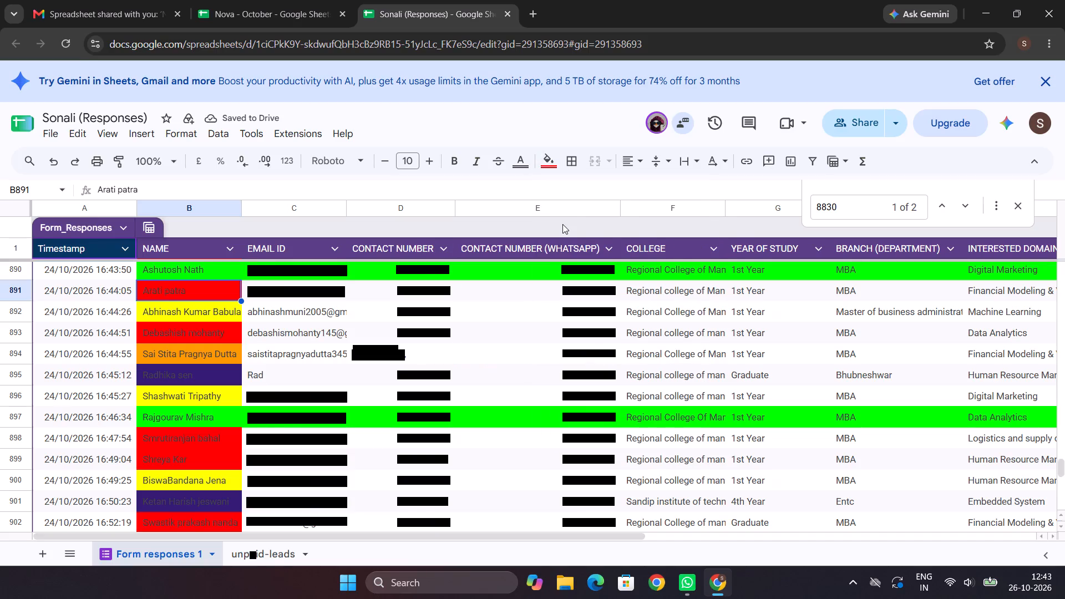
Look through the neighbouring form responses and search the sheet for another lead by the leading digits of a contact number.
scroll(414, 323, up, 1)
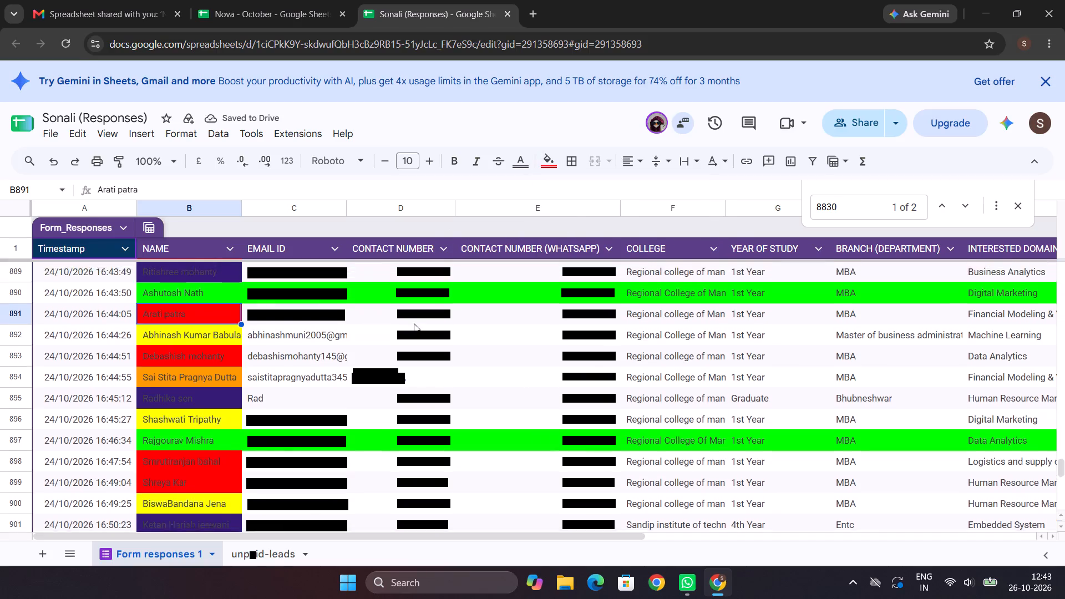
scroll(414, 323, up, 3)
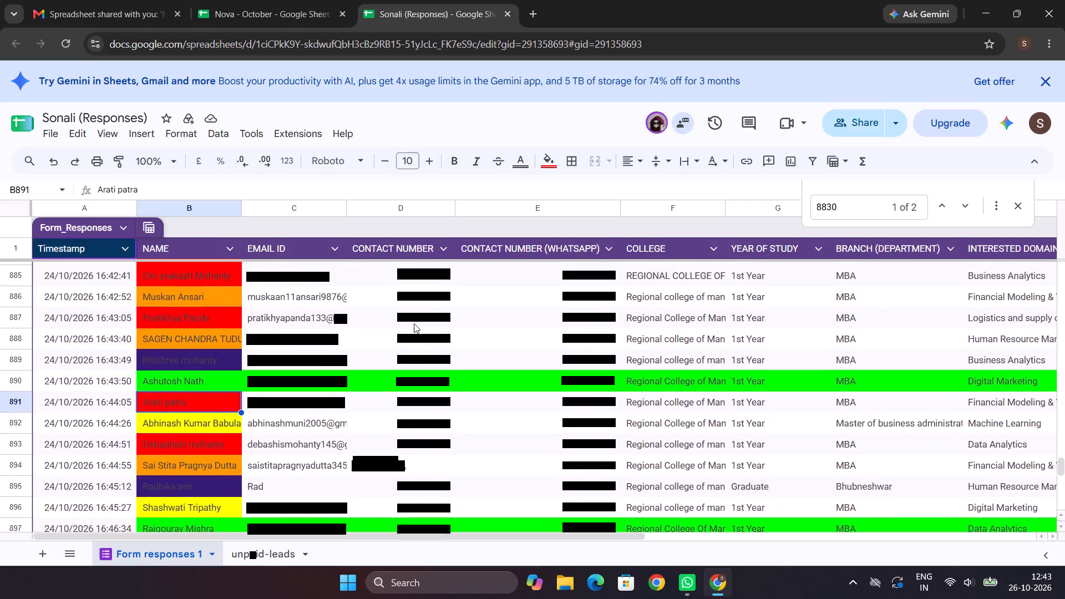
scroll(414, 323, up, 2)
scroll(414, 323, down, 2)
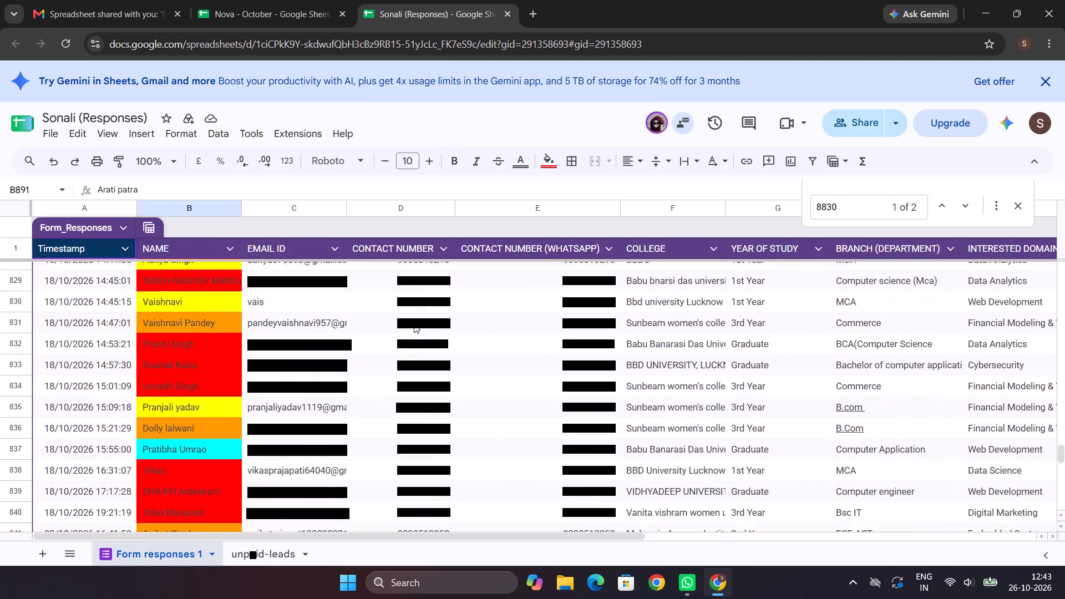
scroll(414, 323, down, 8)
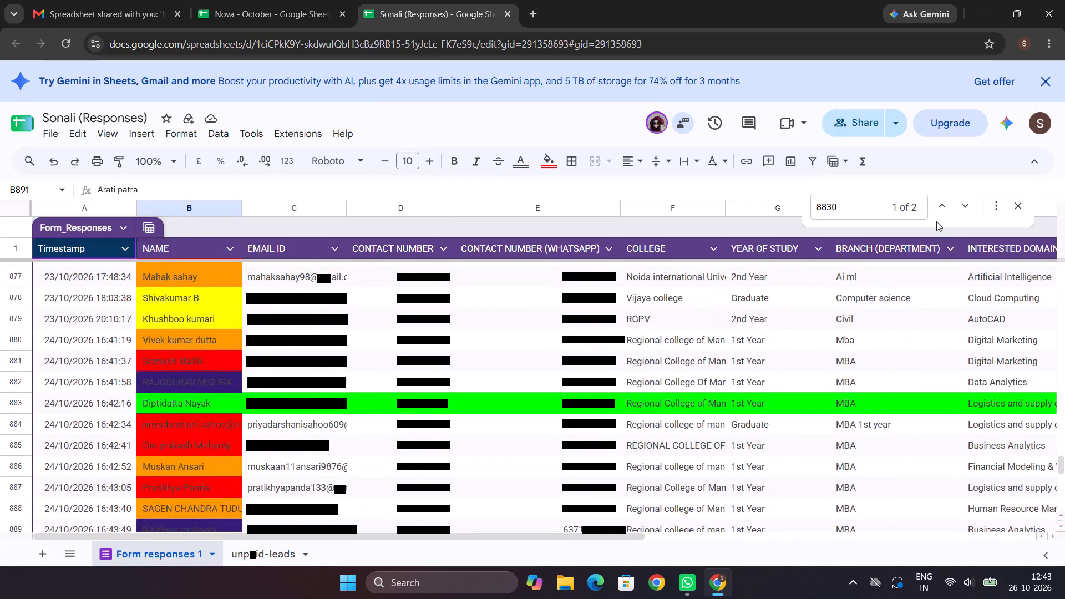
click(850, 211)
key(BackSpace)
key(BackSpace)
key(BackSpace)
key(BackSpace)
key(BackSpace)
key(BackSpace)
key(BackSpace)
key(BackSpace)
key(BackSpace)
key(BackSpace)
key(BackSpace)
key(BackSpace)
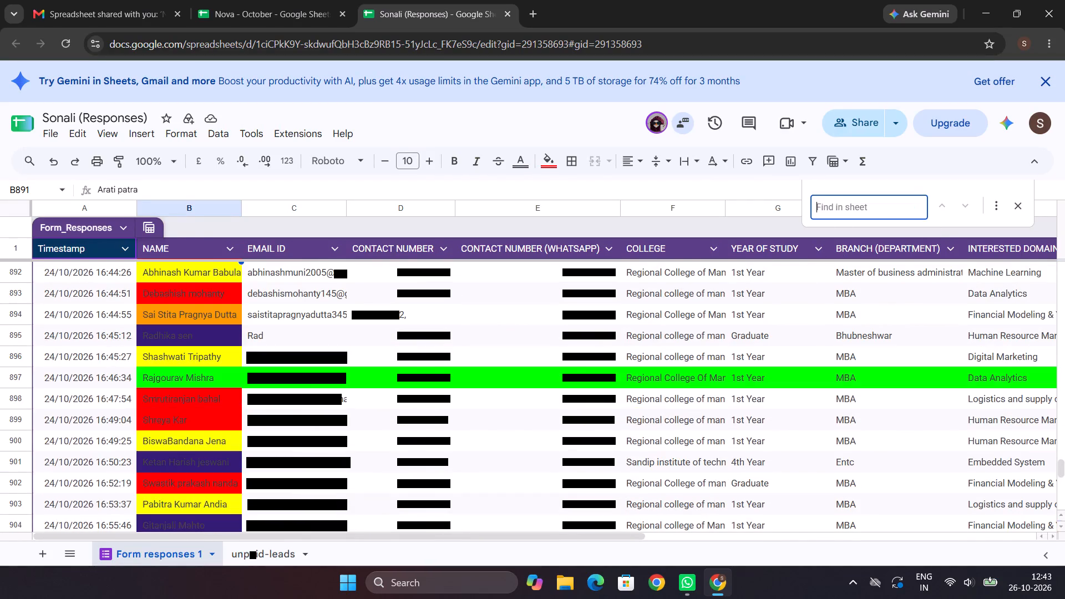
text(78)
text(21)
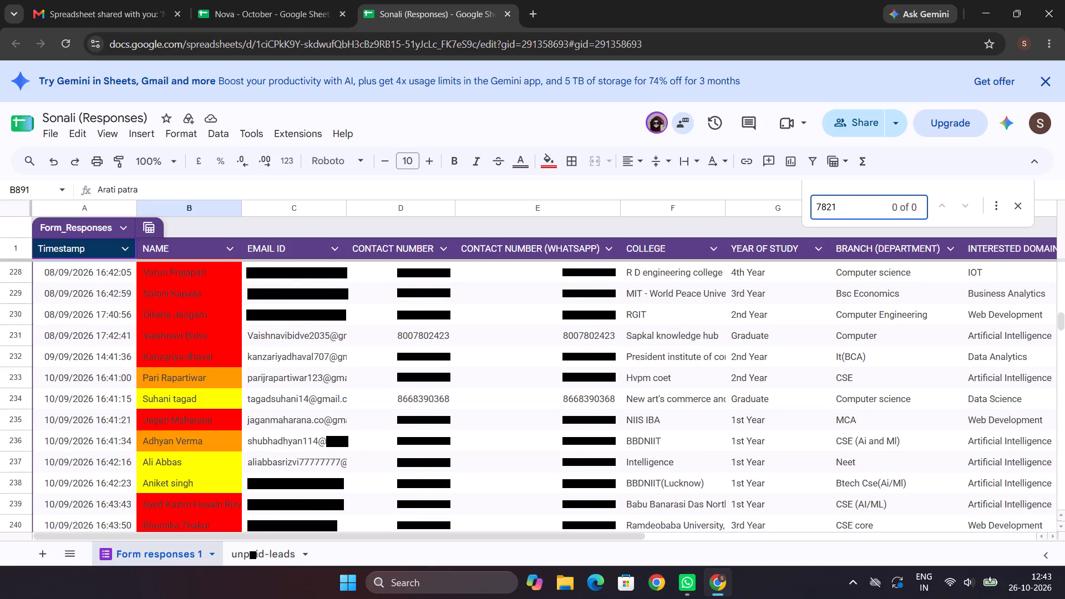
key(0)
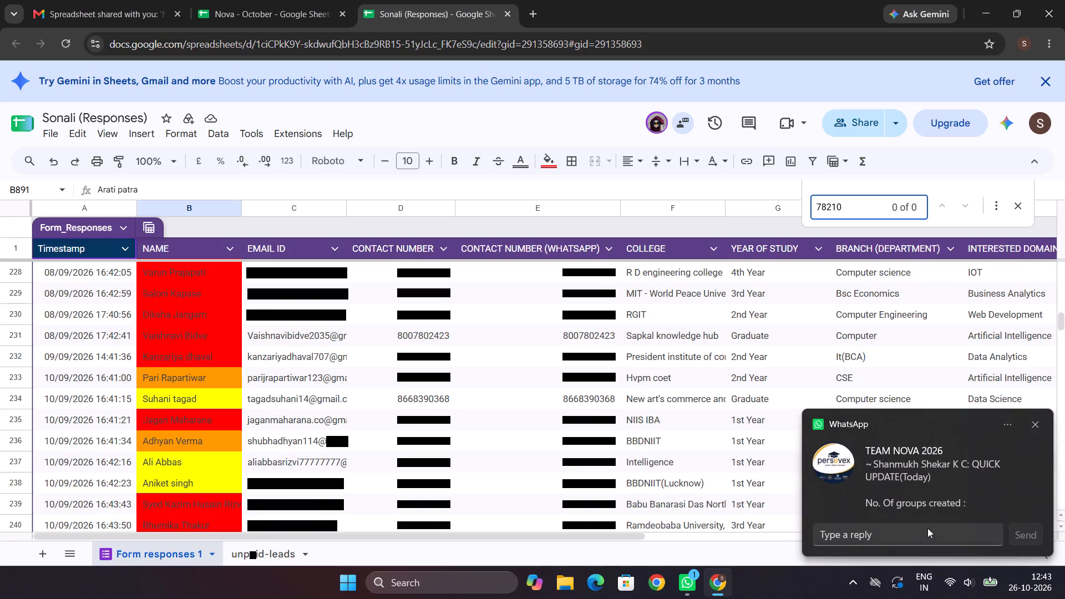
Dismiss the WhatsApp notification from the TEAM NOVA 2026 group.
click(1033, 423)
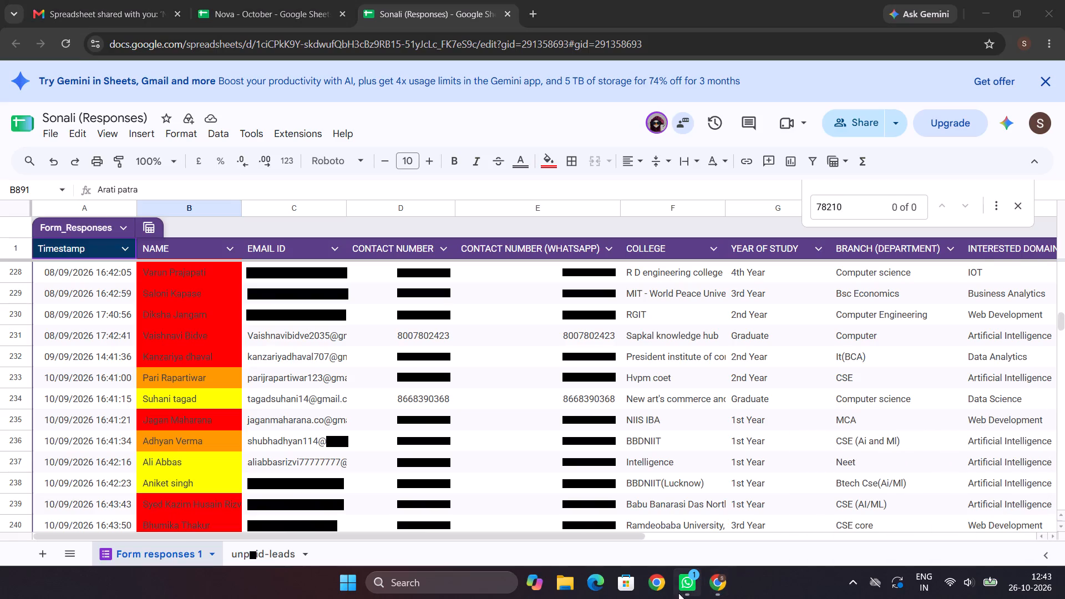
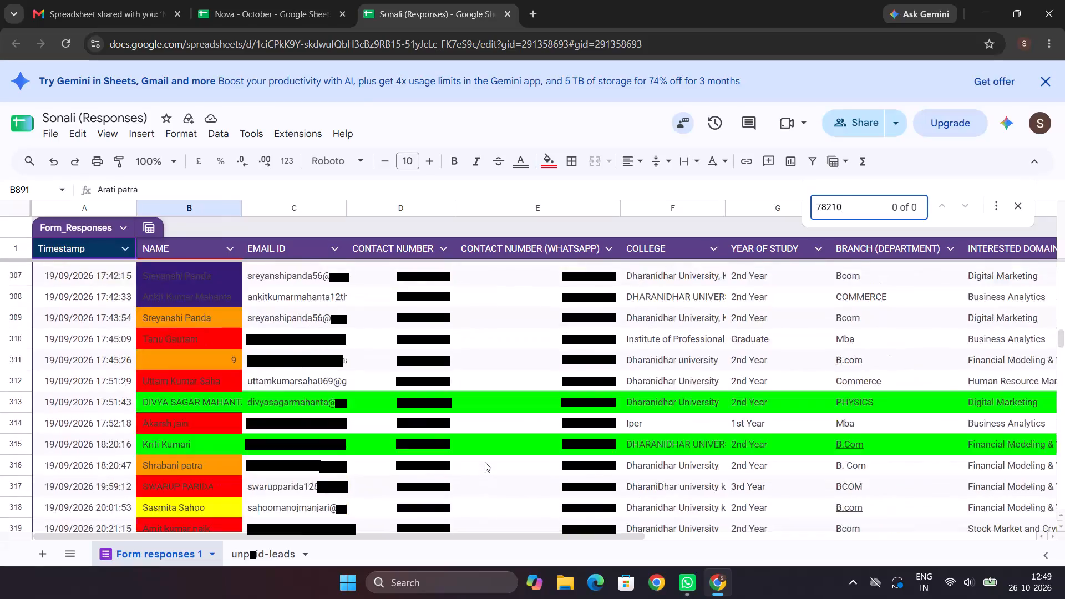
Look through the colour-coded form response rows in Sonali (Responses), from the September 2026 entries down to those of 25/10/2026.
scroll(485, 462, up, 1)
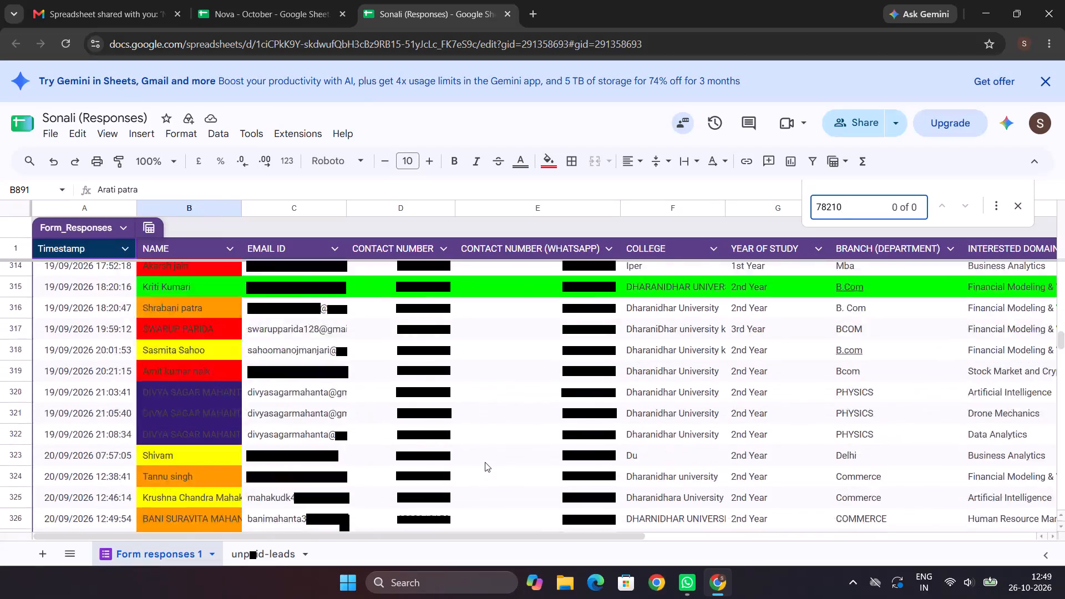
scroll(485, 462, up, 2)
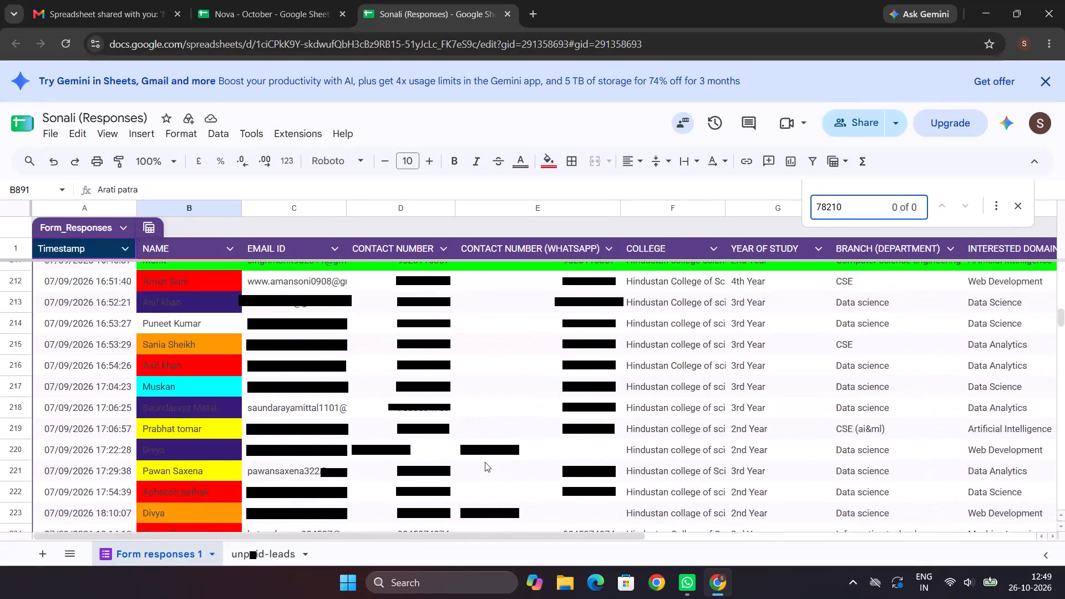
scroll(485, 462, up, 2)
scroll(485, 462, down, 6)
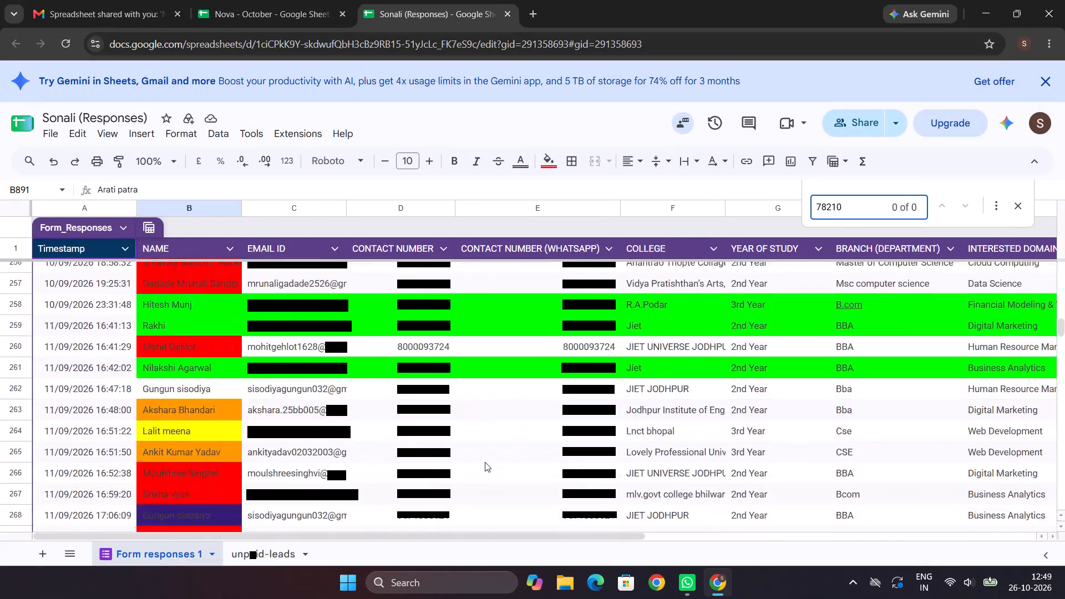
scroll(485, 462, down, 9)
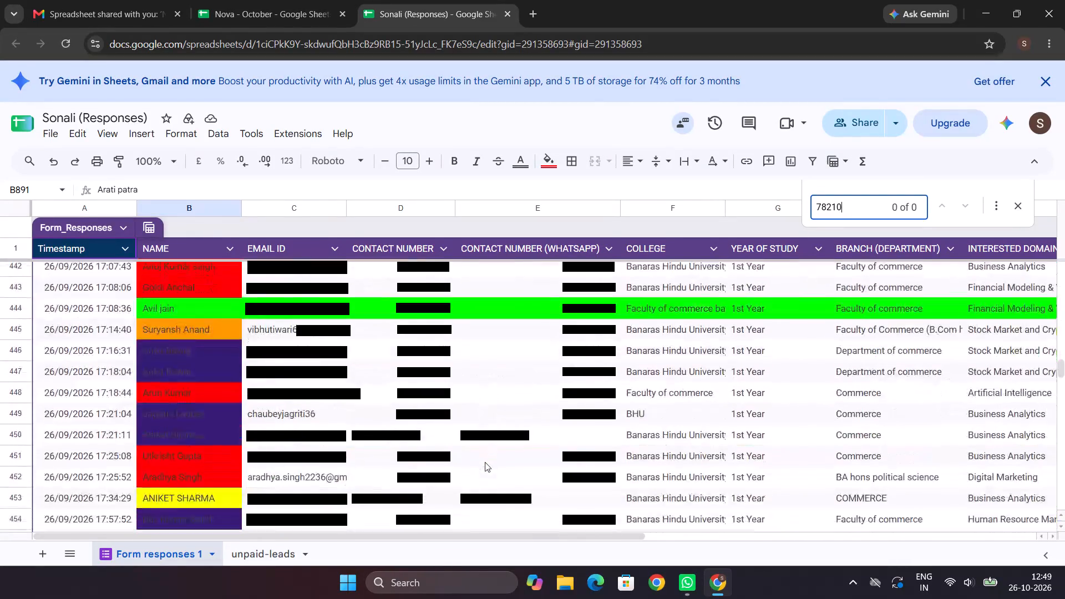
scroll(485, 462, down, 9)
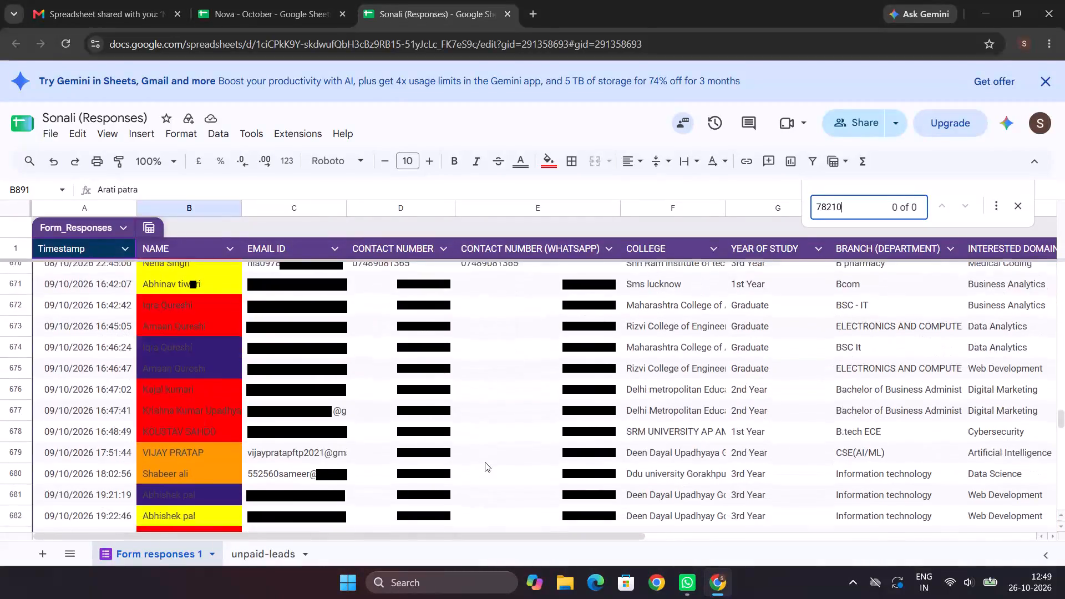
scroll(485, 462, down, 9)
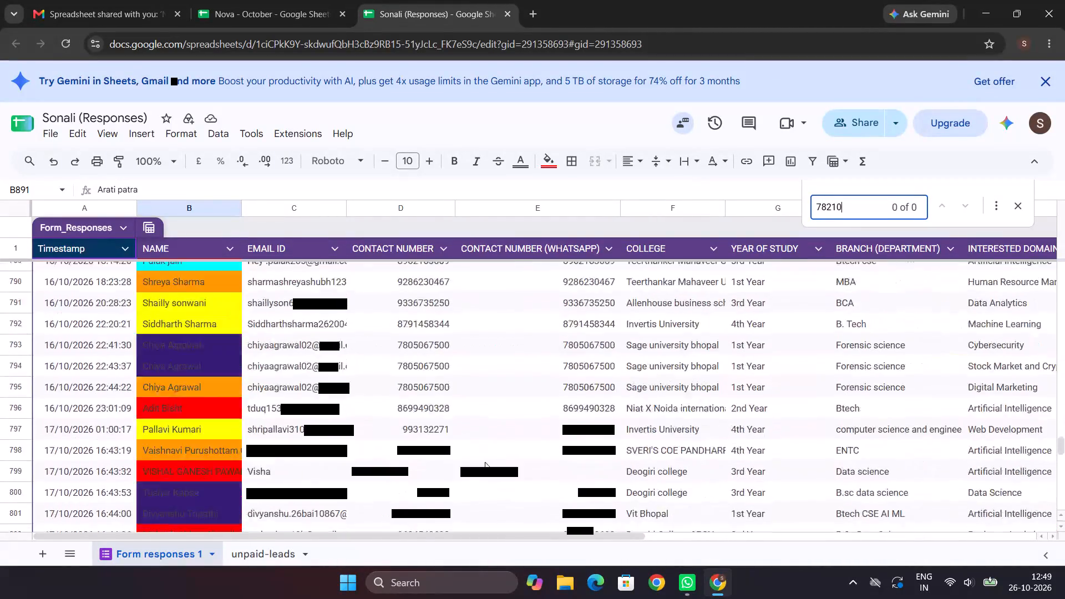
scroll(485, 462, down, 4)
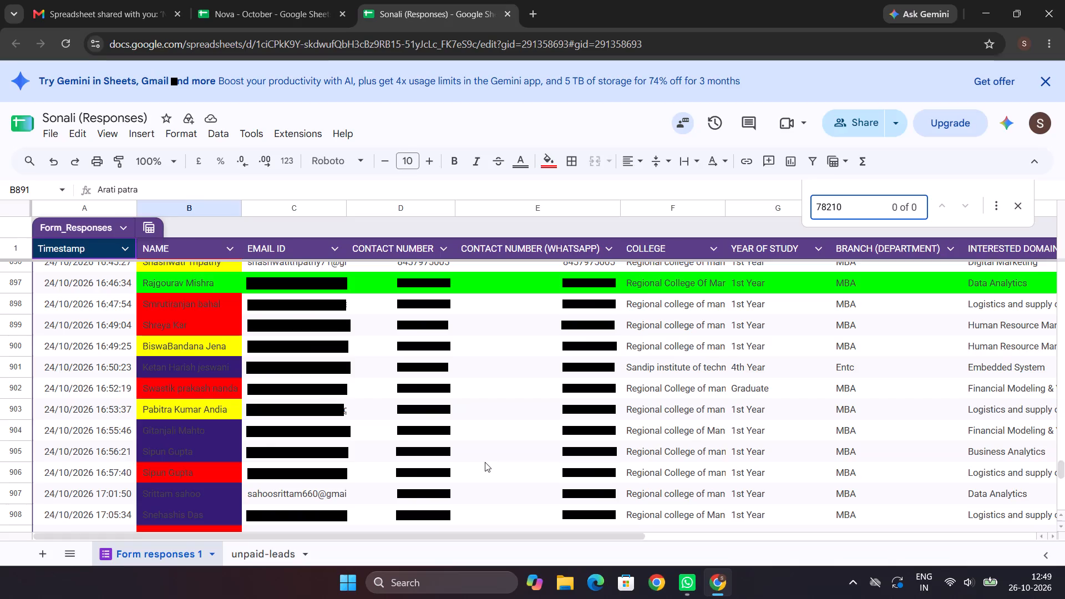
scroll(485, 462, down, 11)
scroll(485, 462, up, 2)
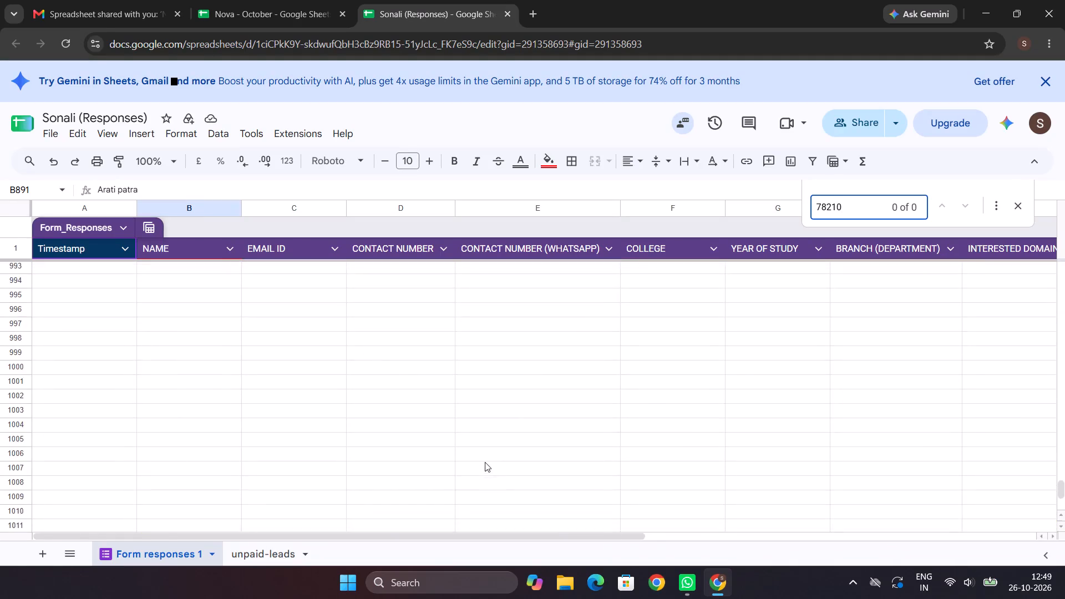
scroll(485, 462, up, 3)
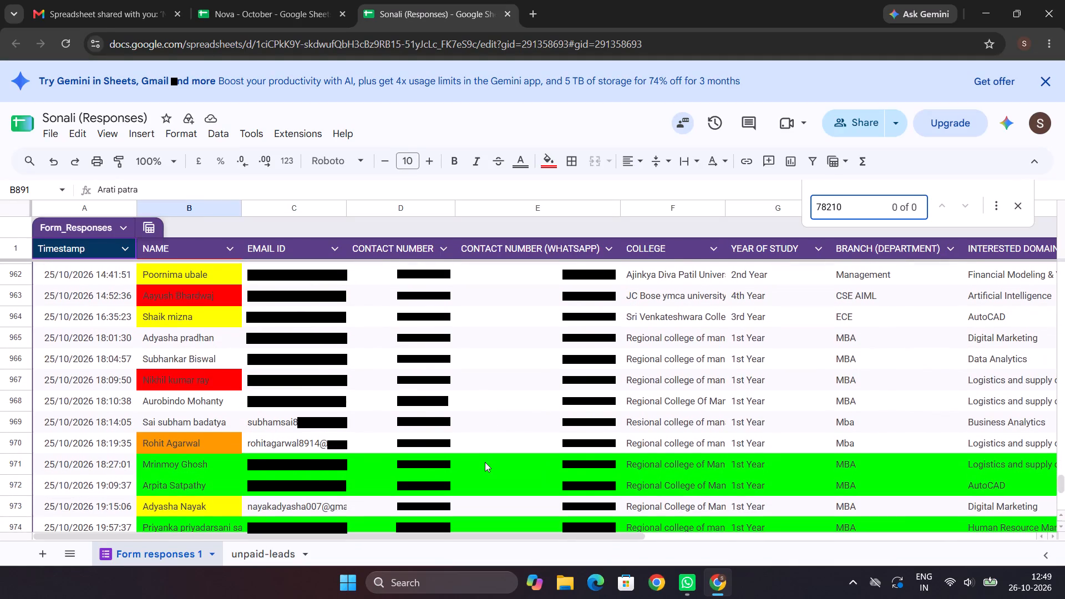
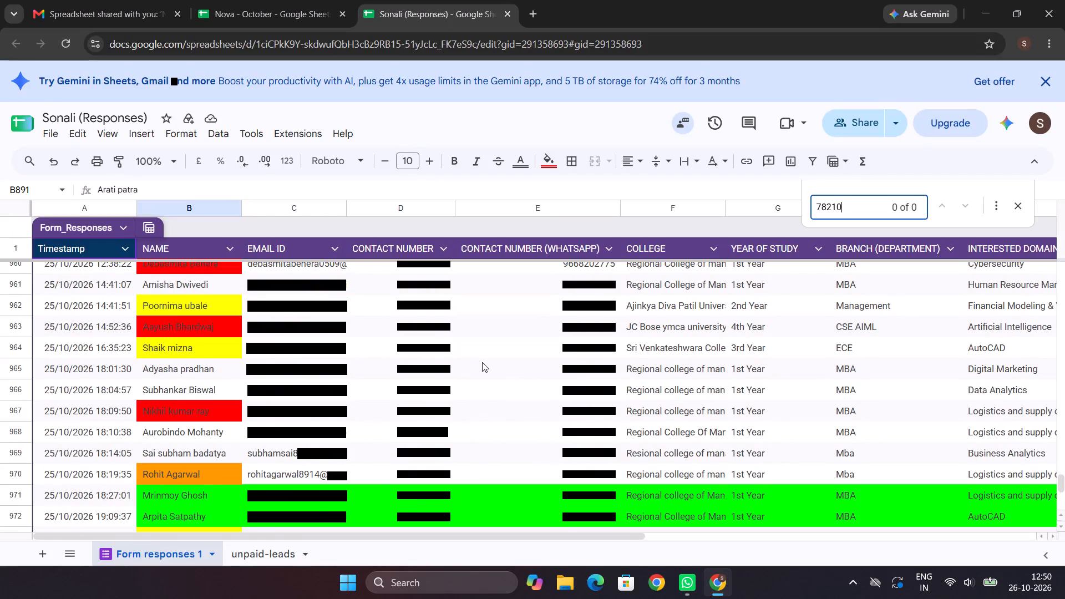
Review the 25/10/2026 and 26/10/2026 entries and their colour marks at the end of the Form responses 1 sheet.
scroll(552, 374, down, 3)
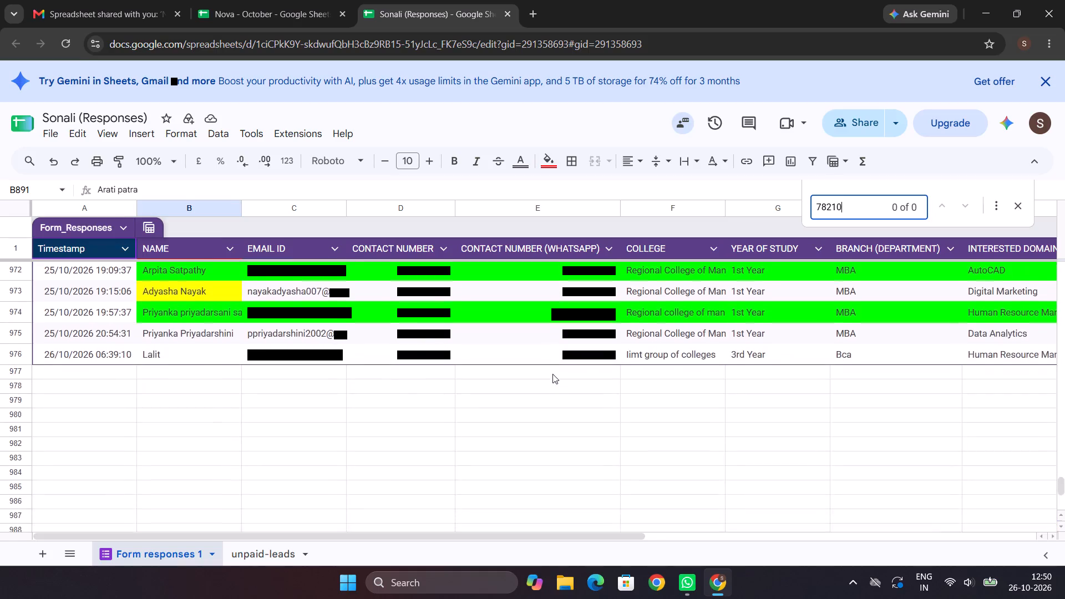
scroll(552, 374, up, 1)
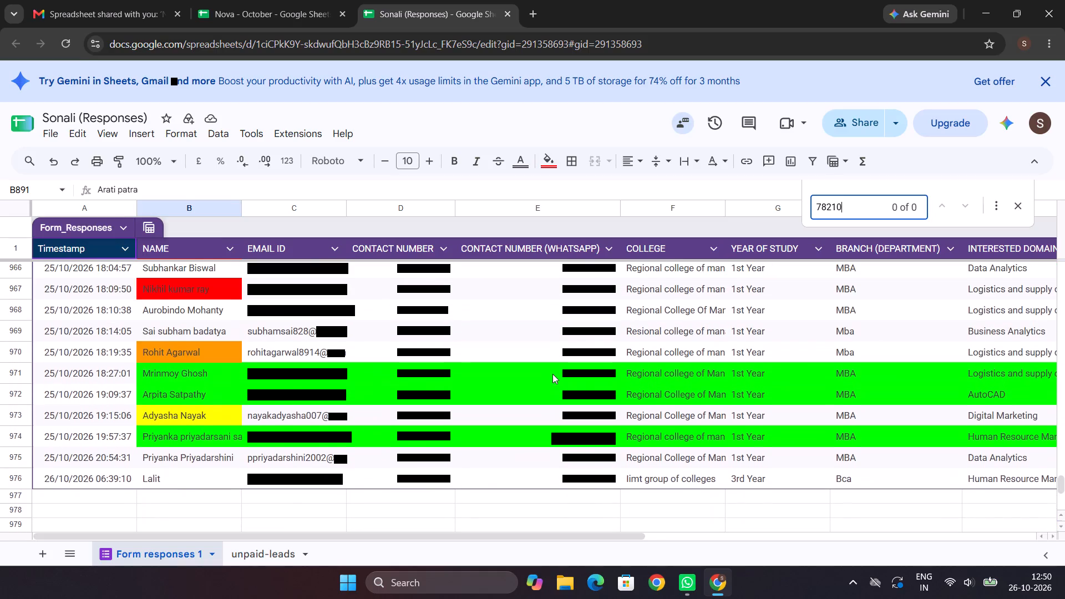
scroll(552, 374, up, 2)
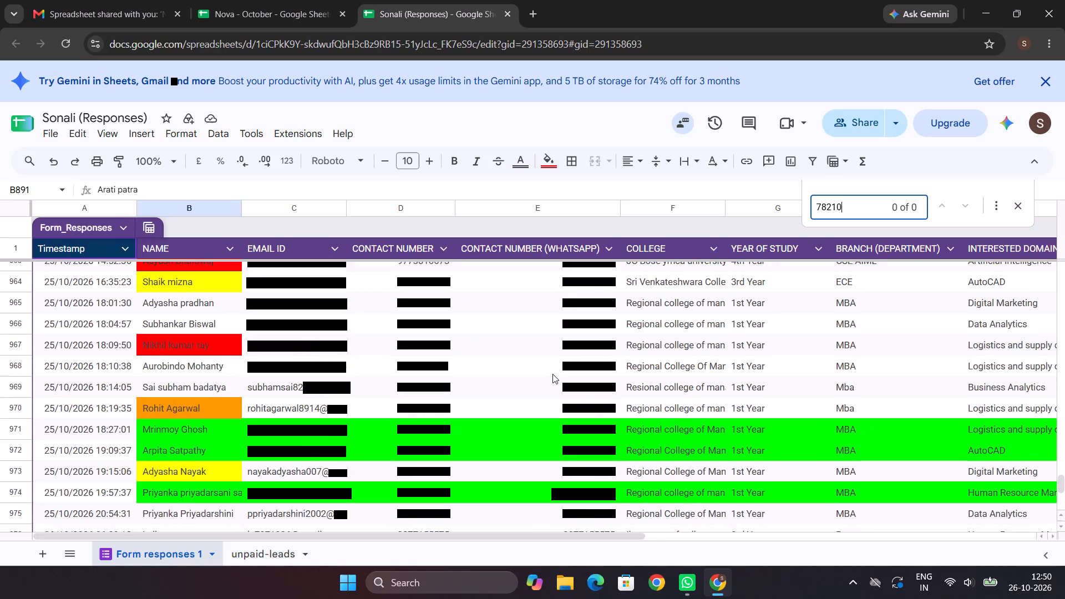
scroll(552, 374, up, 2)
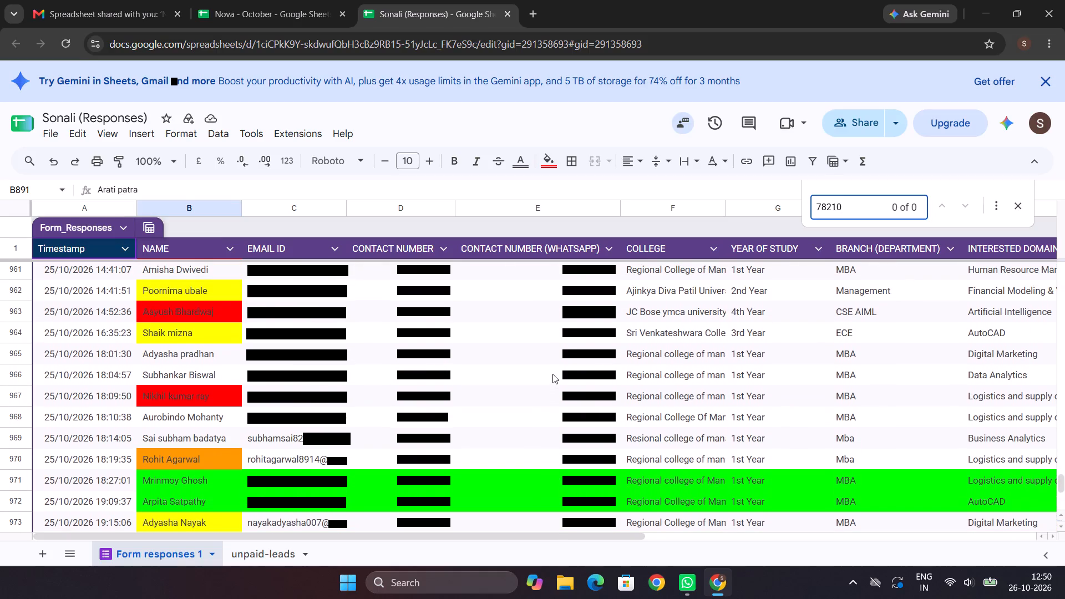
scroll(552, 374, up, 3)
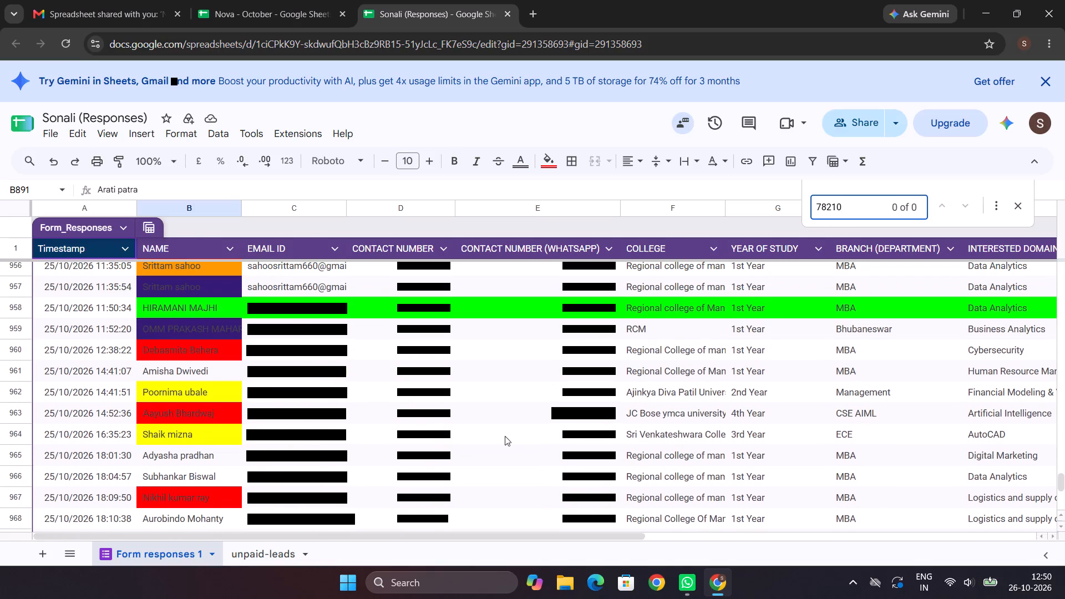
scroll(352, 576, down, 3)
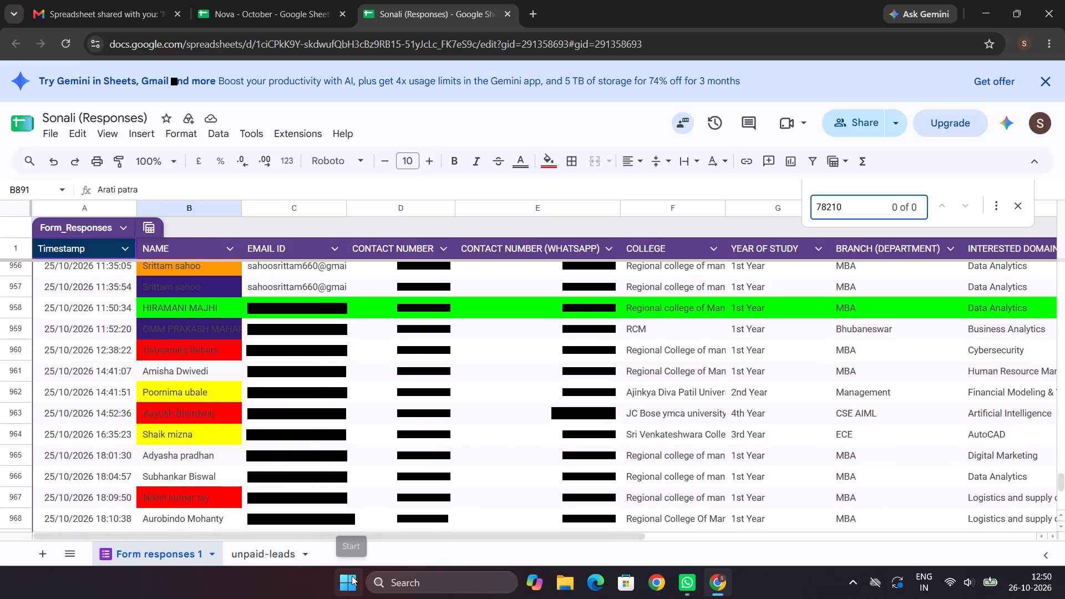
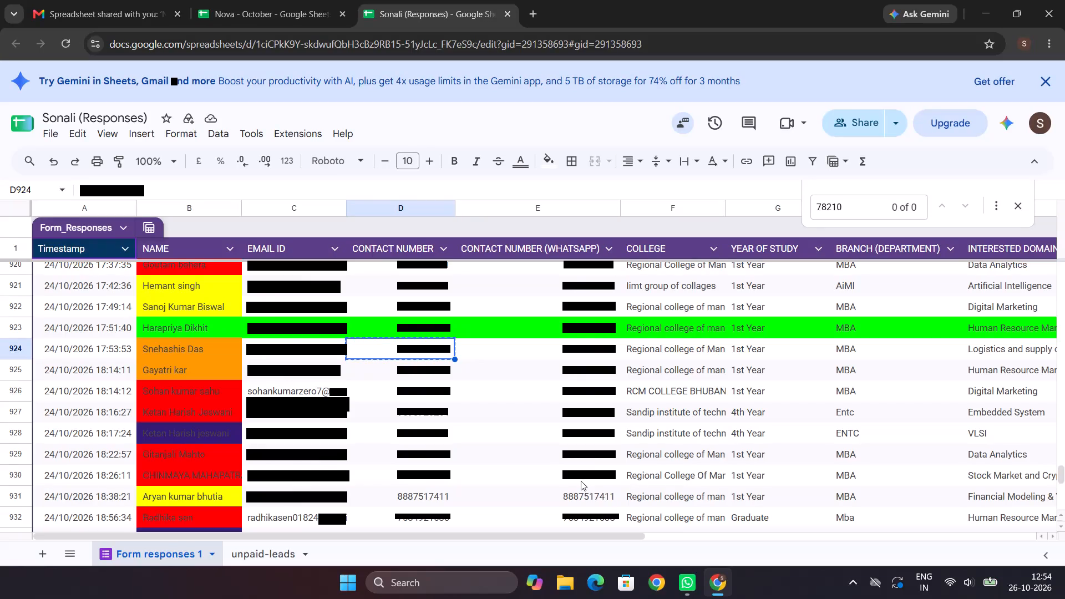
Fill the name cell B925 of the 24/10/2026 18:14:11 entry with red.
click(213, 367)
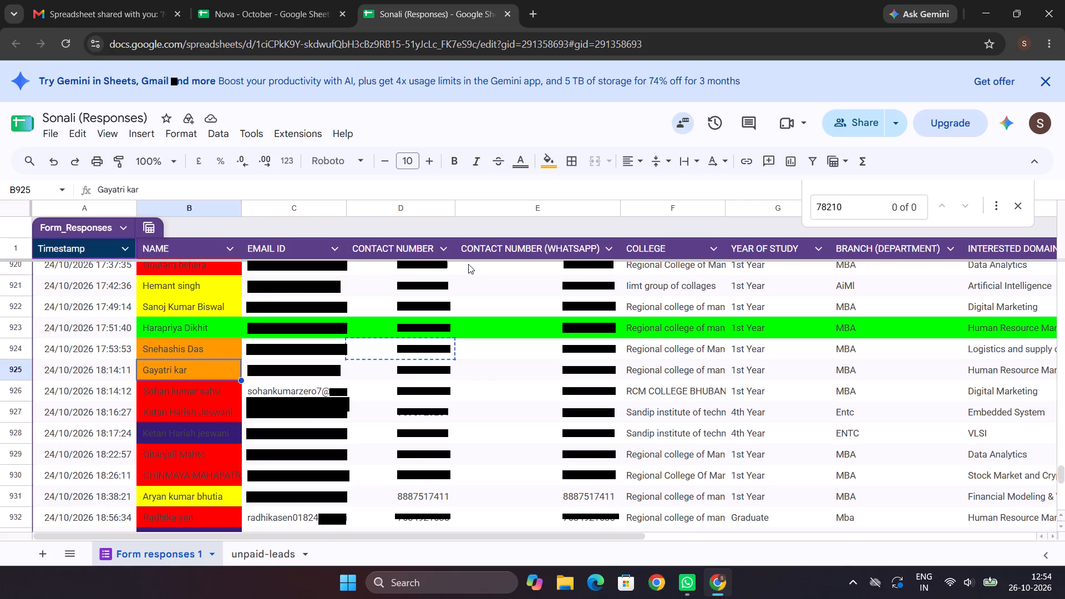
click(547, 160)
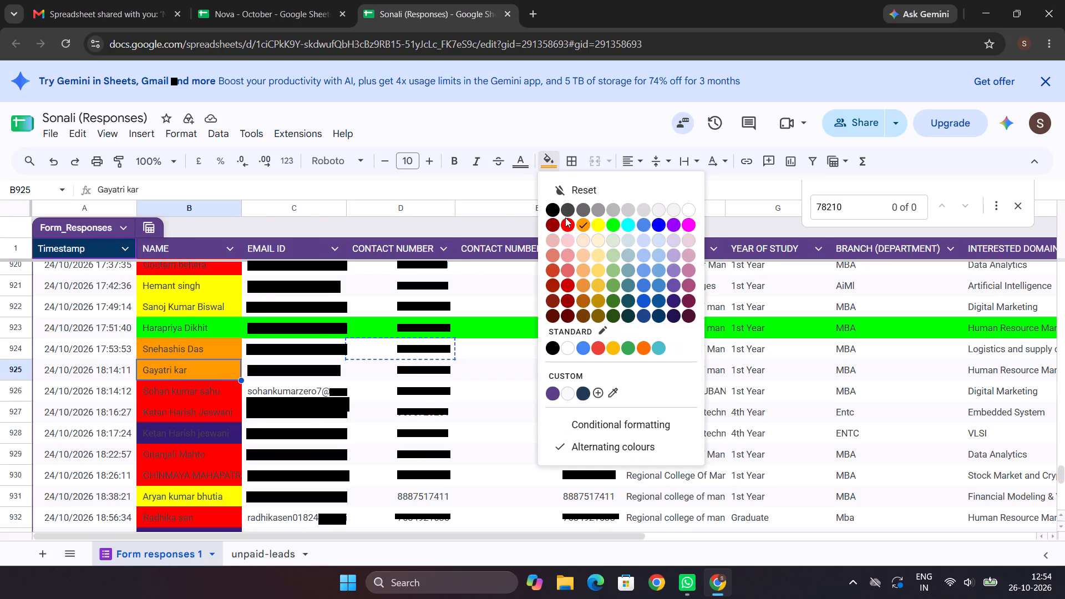
click(566, 224)
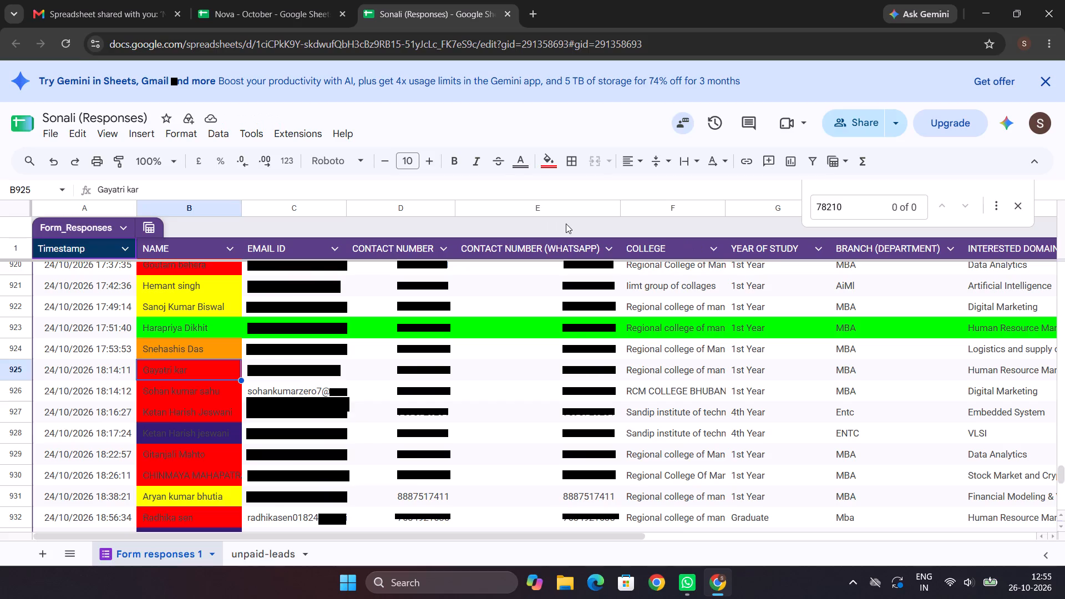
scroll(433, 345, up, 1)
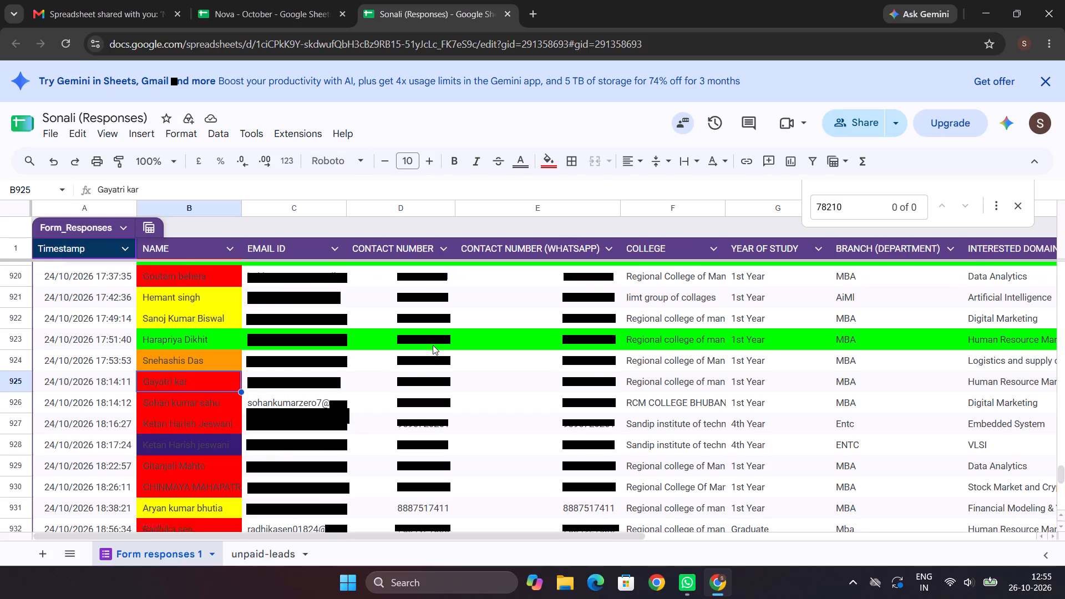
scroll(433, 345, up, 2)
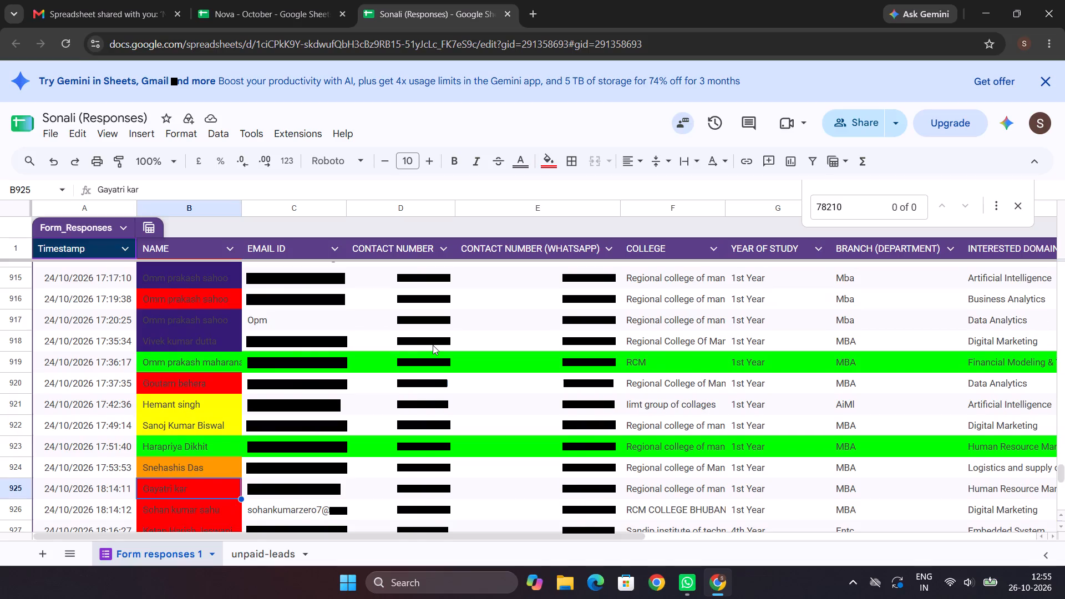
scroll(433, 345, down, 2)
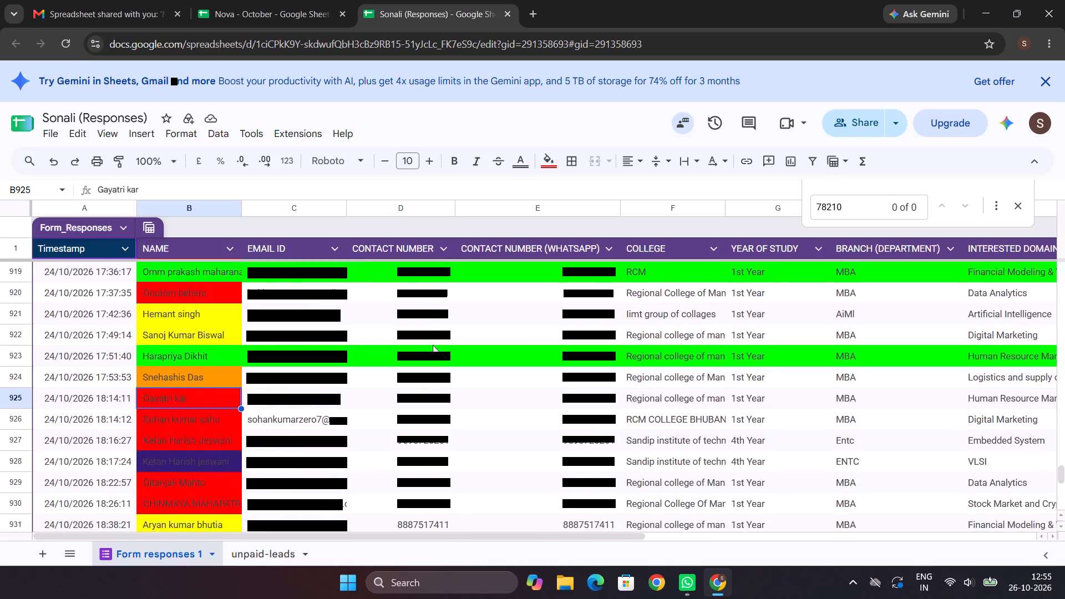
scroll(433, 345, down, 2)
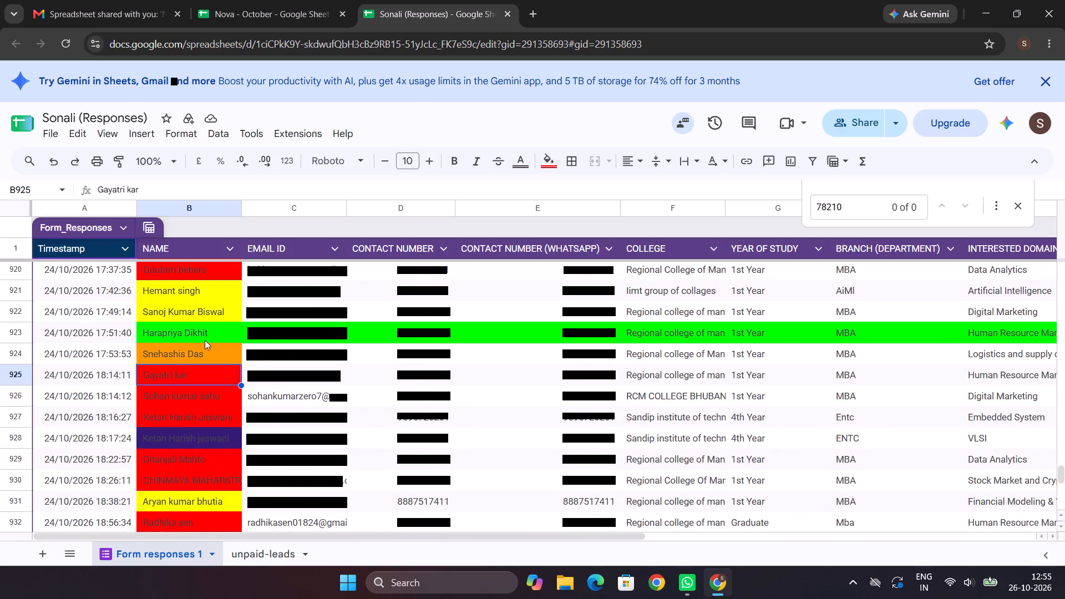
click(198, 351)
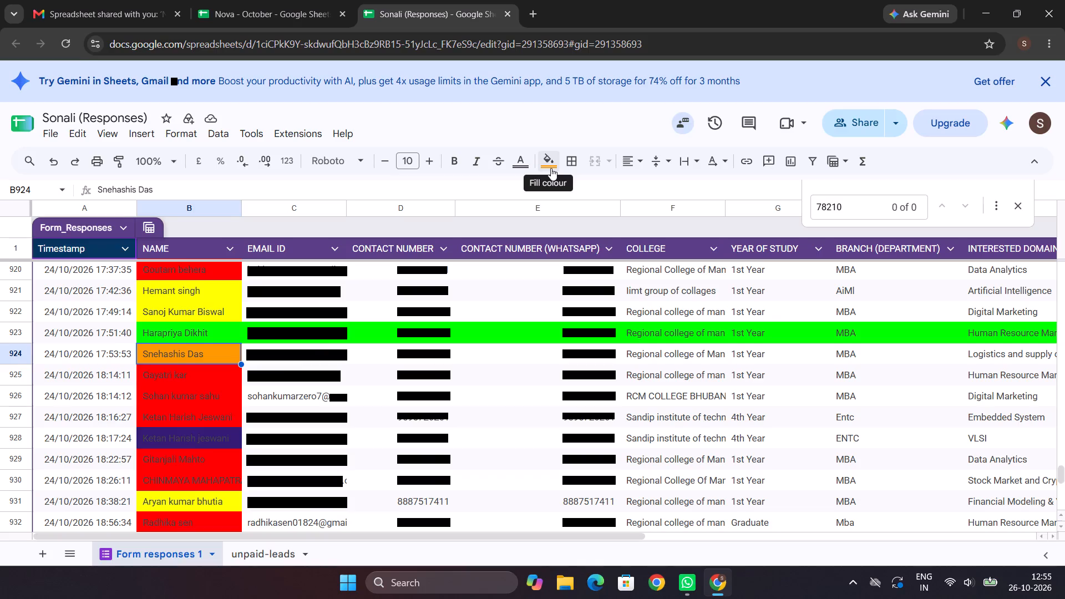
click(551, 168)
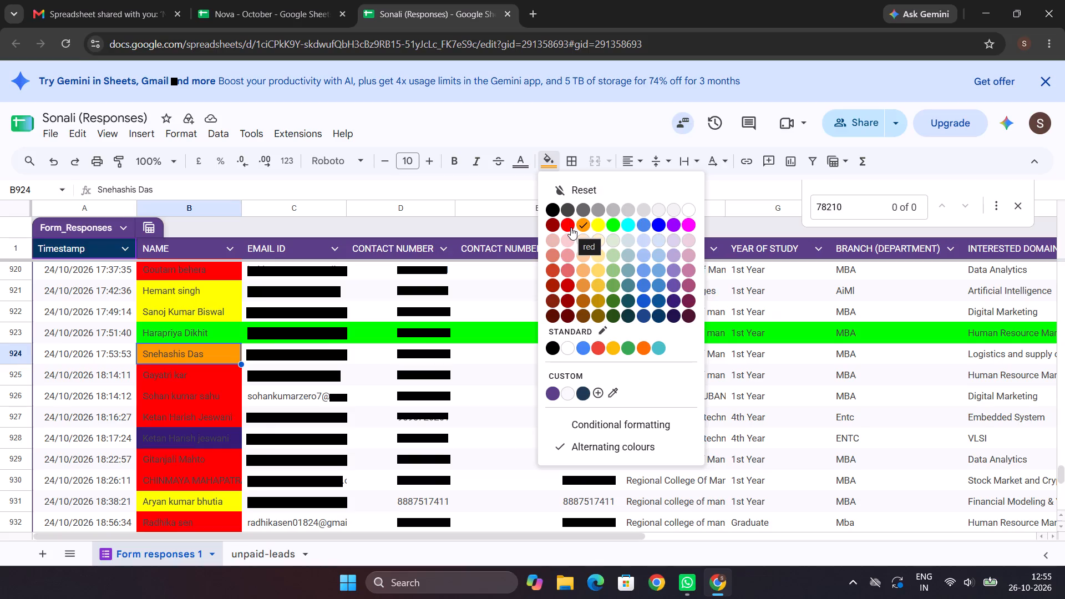
Copy the contact number in D924 from the 24/10/2026 17:53:53 entry.
click(407, 359)
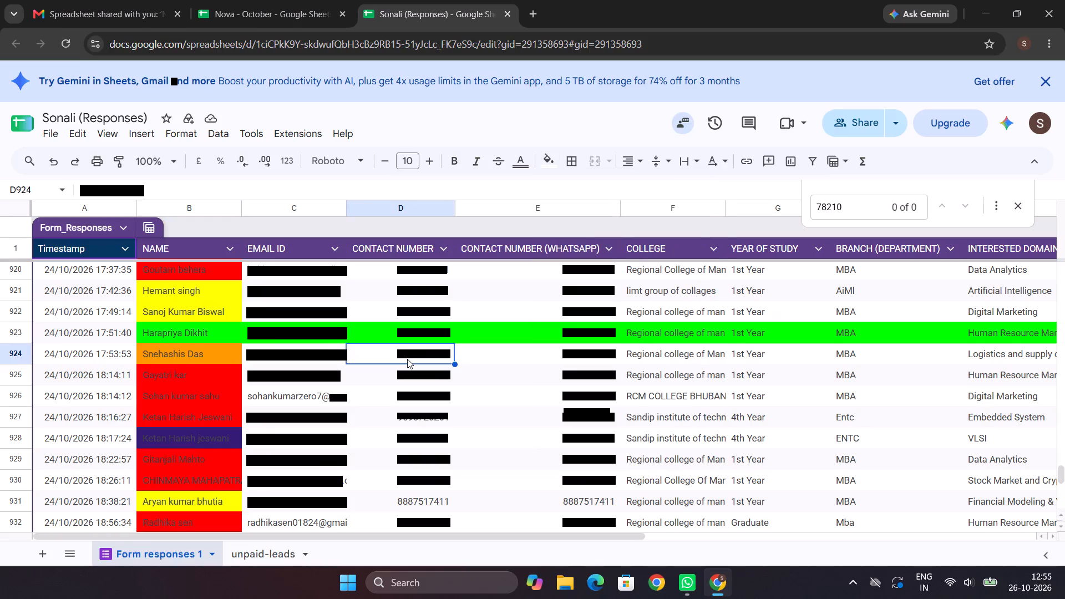
key(ctrl+c)
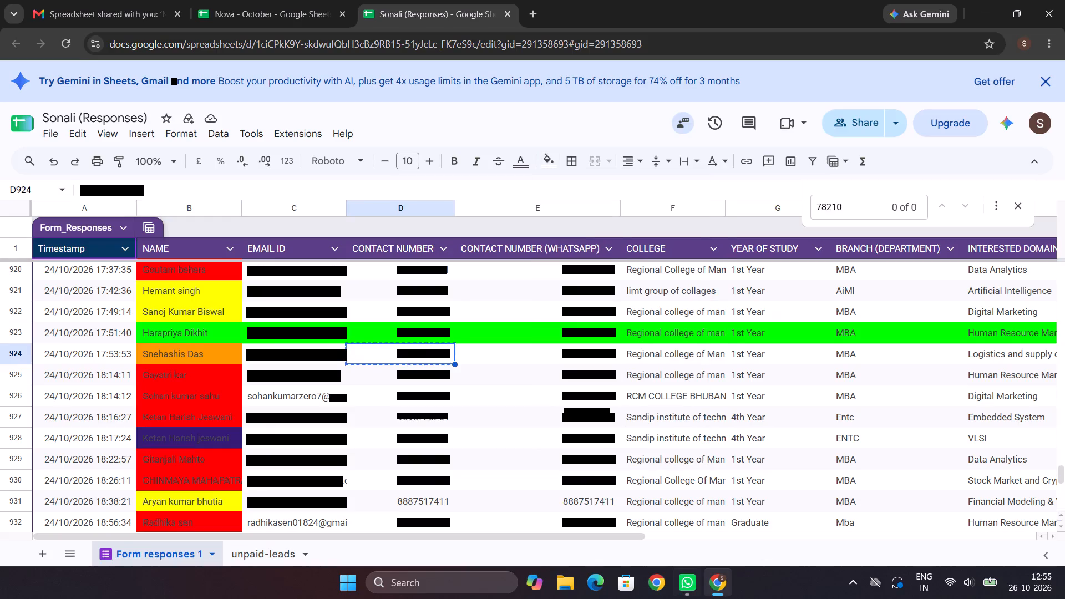